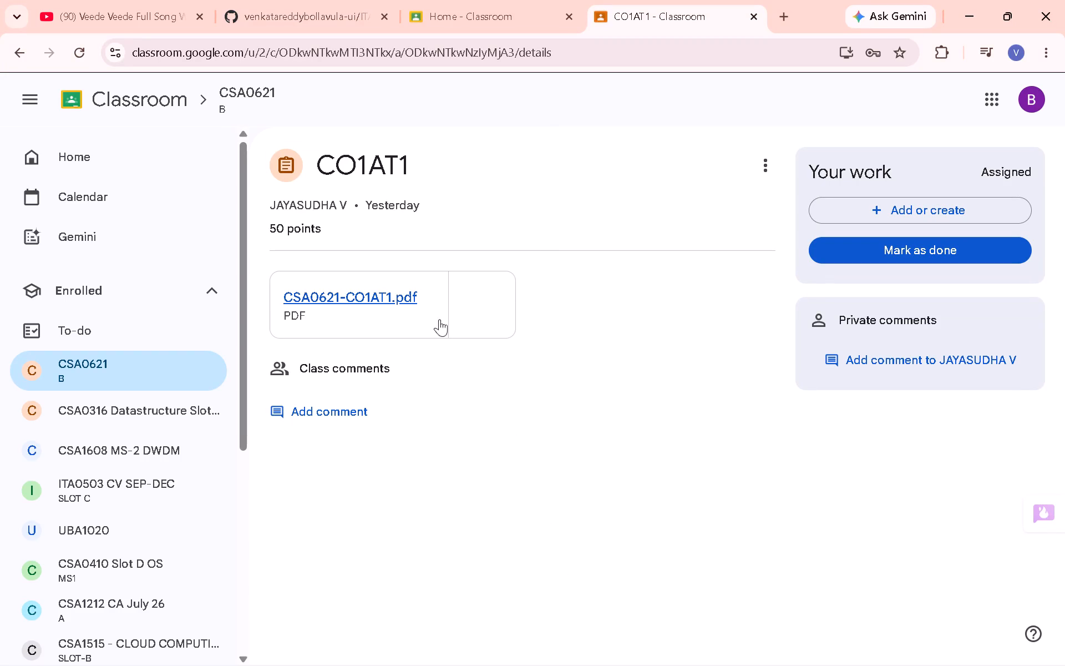
Open CSA0621-CO1AT1.pdf and read the scenario, design challenge and algorithmic strategy requirements on pages 2 and 3.
click(458, 307)
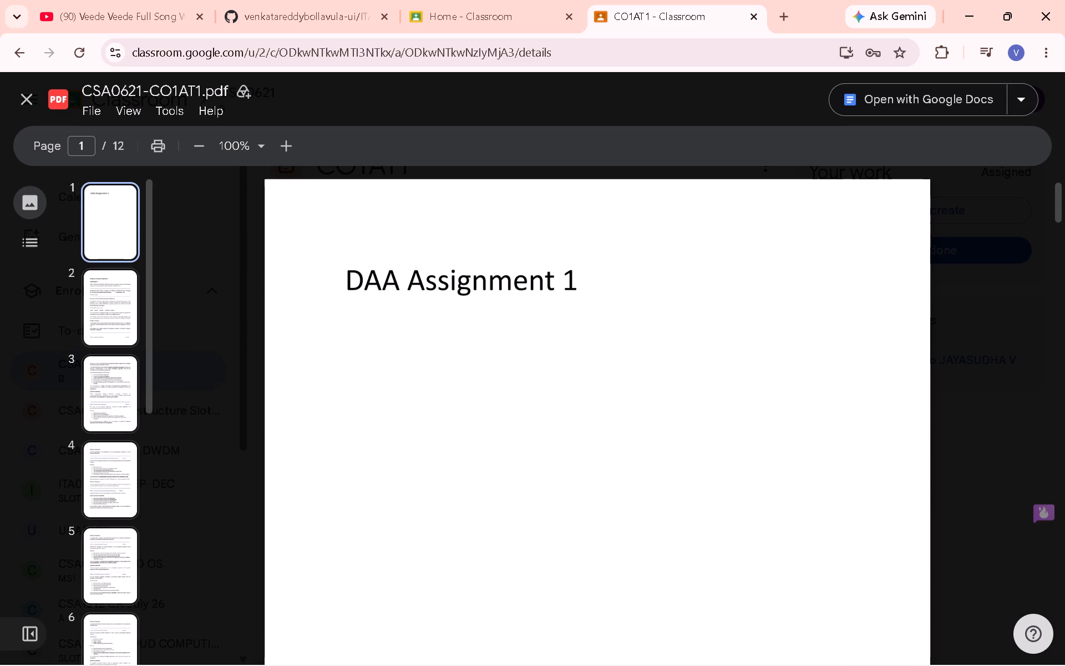
click(113, 280)
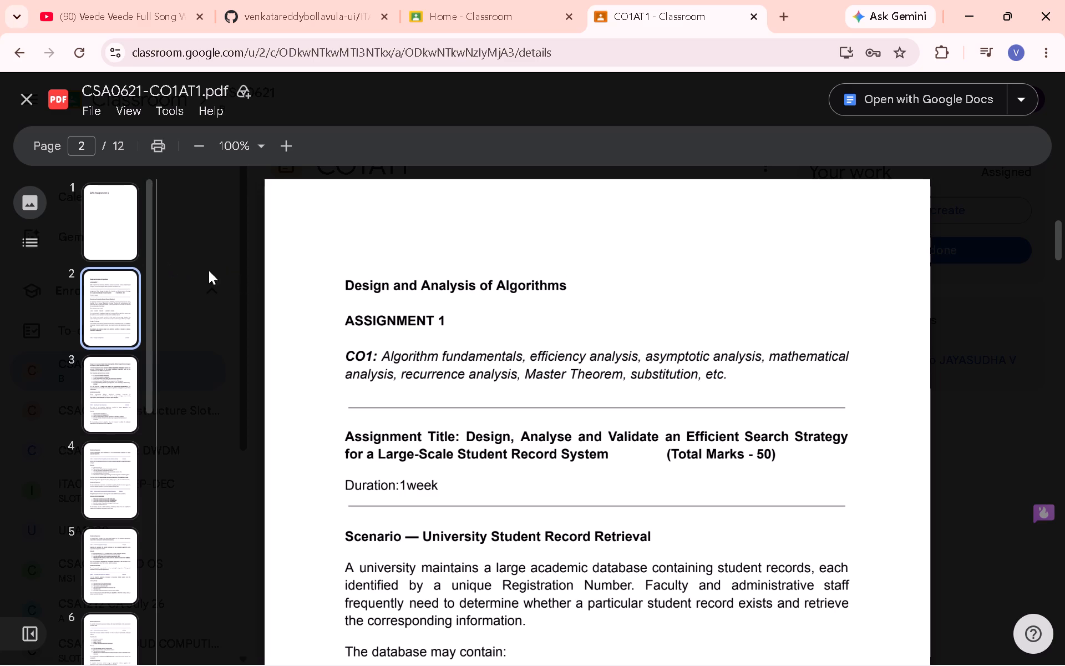
scroll(366, 320, down, 4)
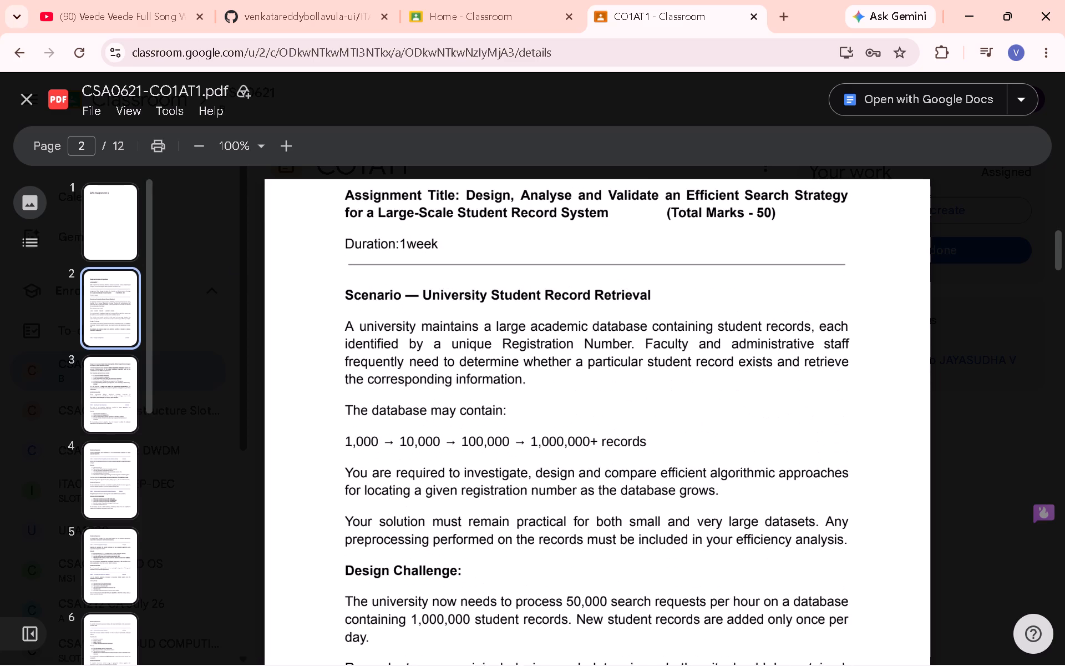
scroll(366, 320, down, 3)
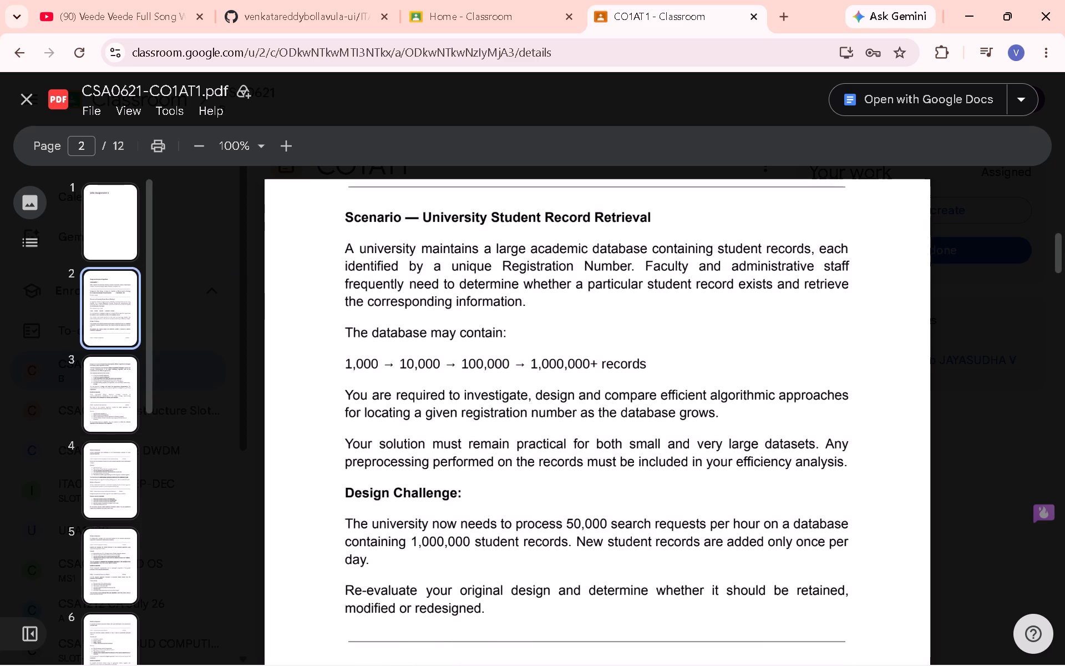
scroll(366, 320, down, 3)
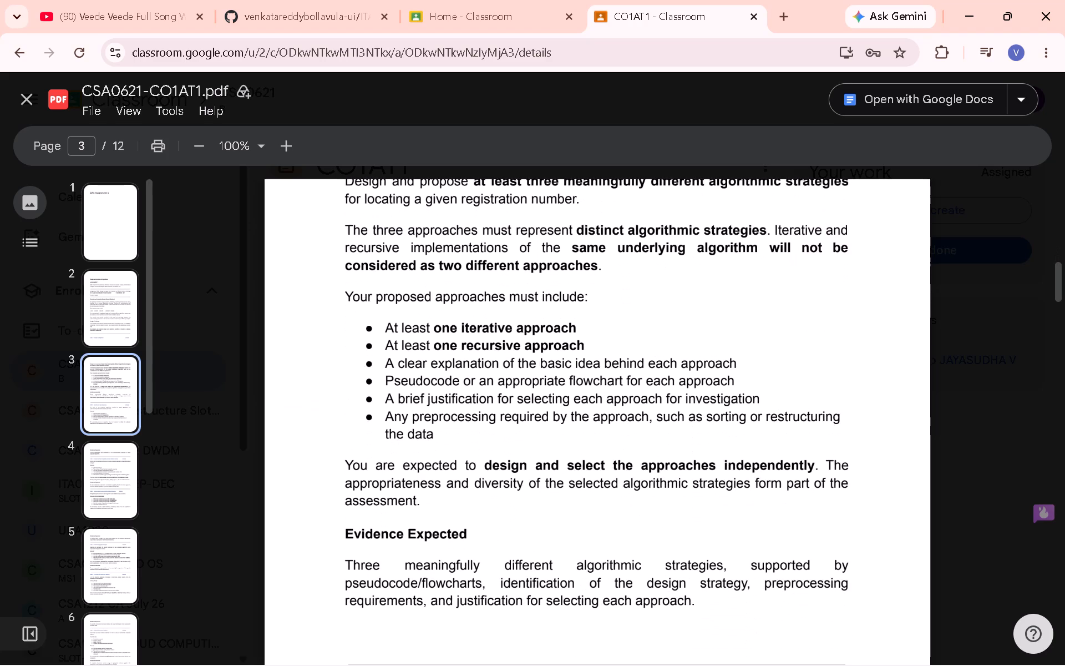
click(23, 100)
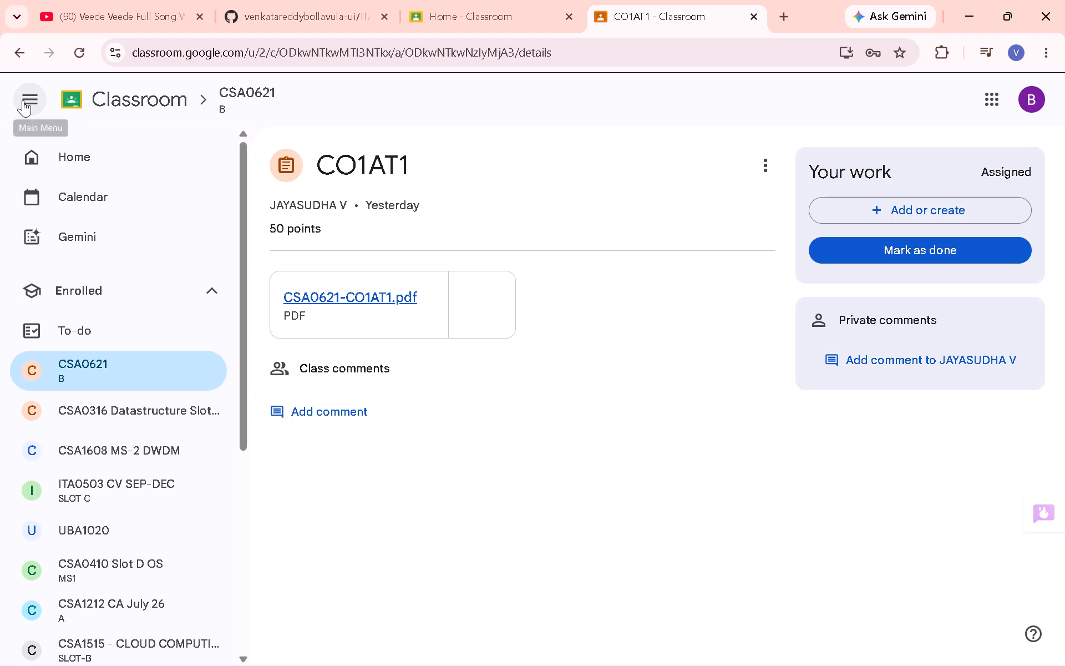
Open CSA0621-CO1AT2.docx from the CO1AT2 assignment and read its ShopSphere scenario and module descriptions.
click(12, 54)
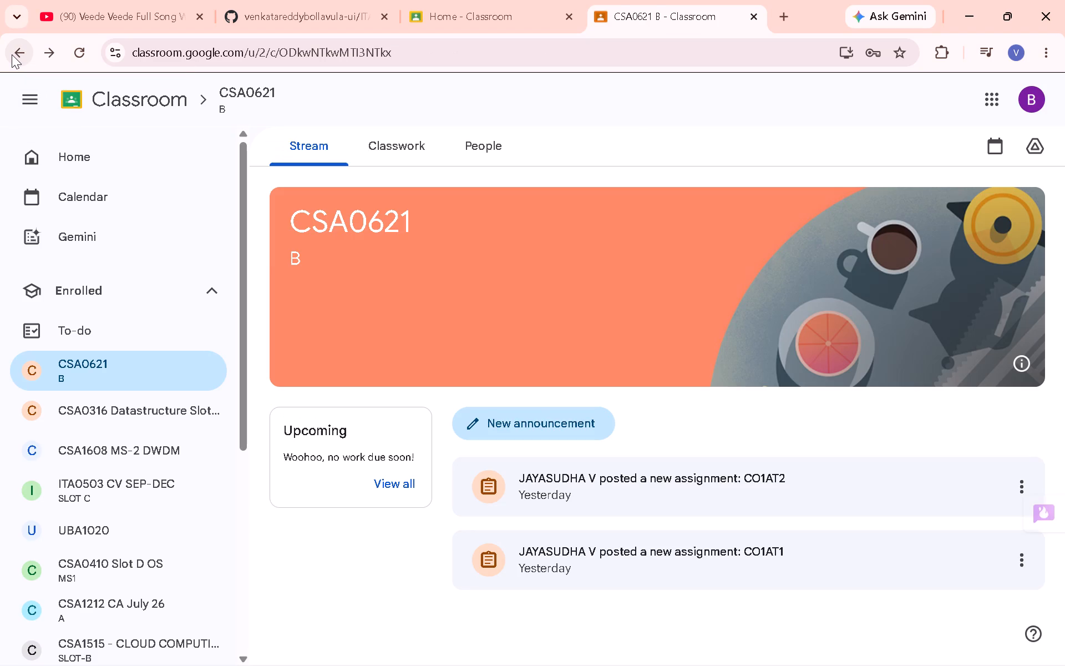
click(617, 493)
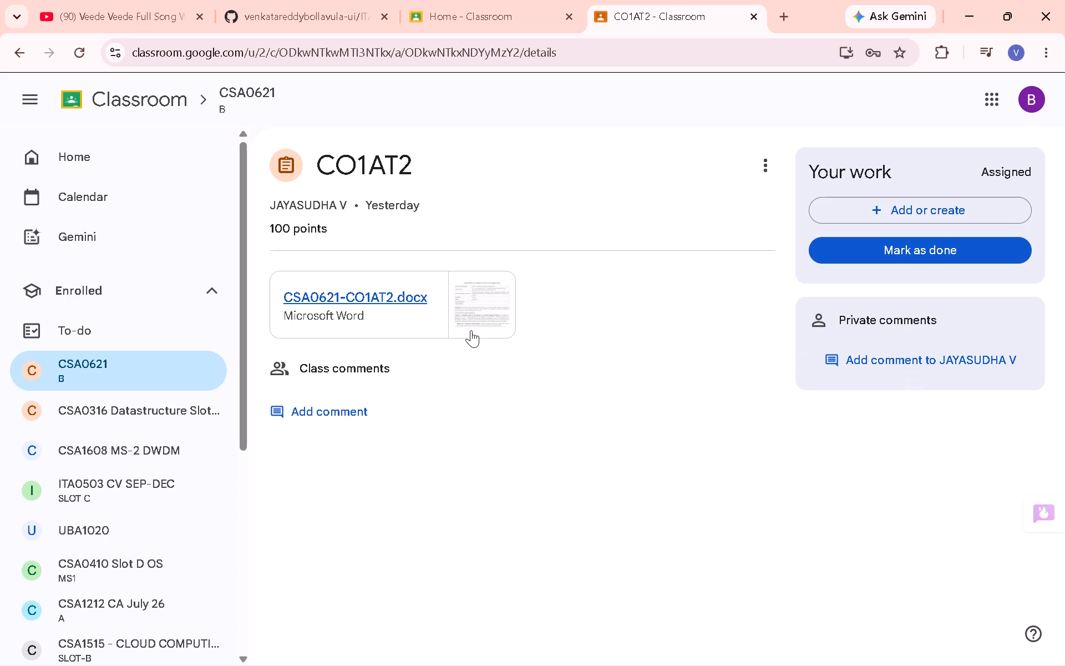
click(473, 323)
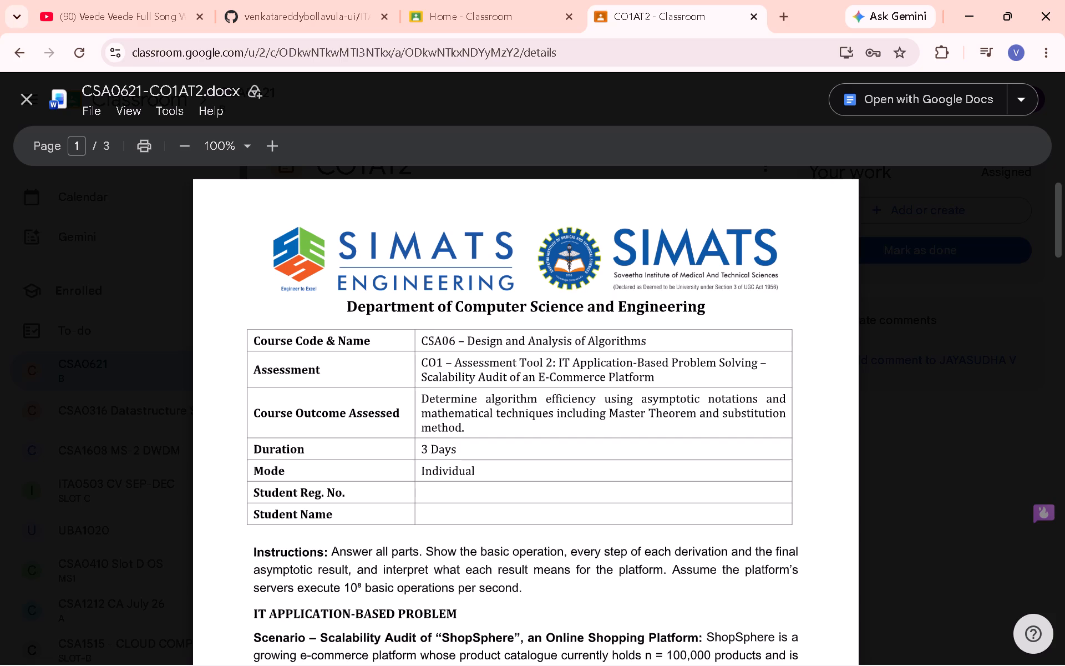
scroll(468, 381, down, 4)
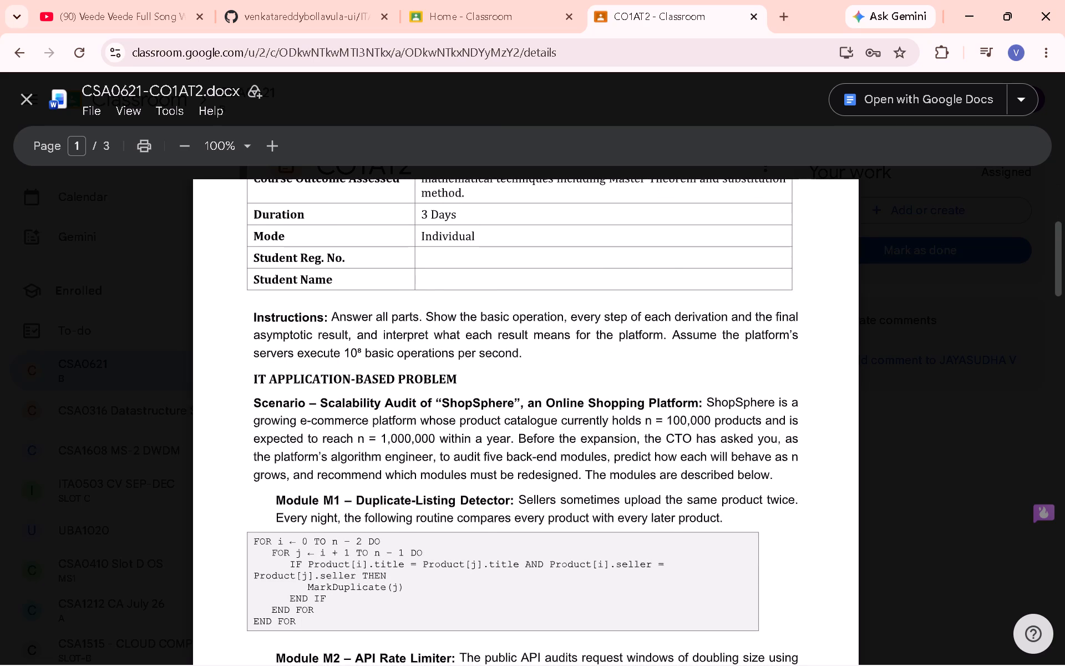
scroll(470, 402, down, 2)
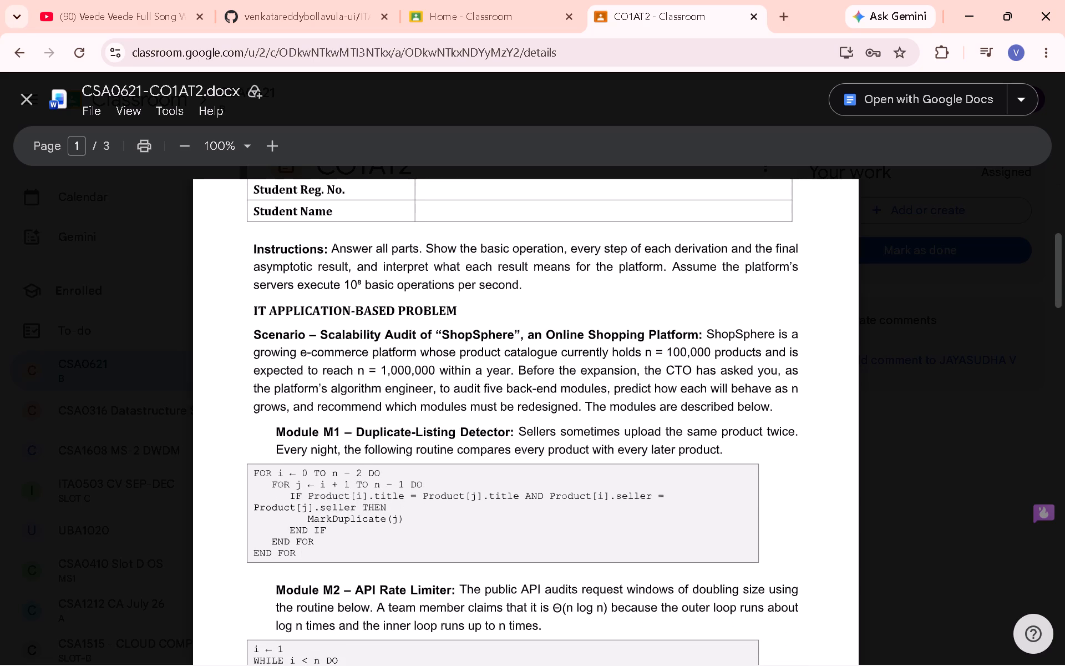
scroll(471, 441, down, 2)
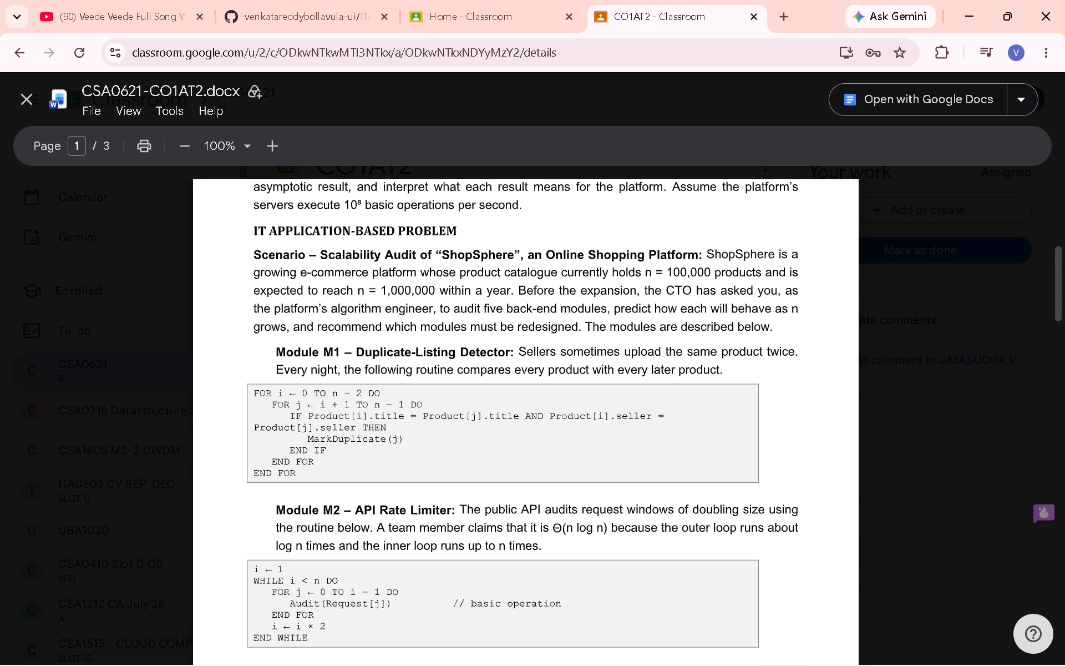
scroll(471, 441, down, 2)
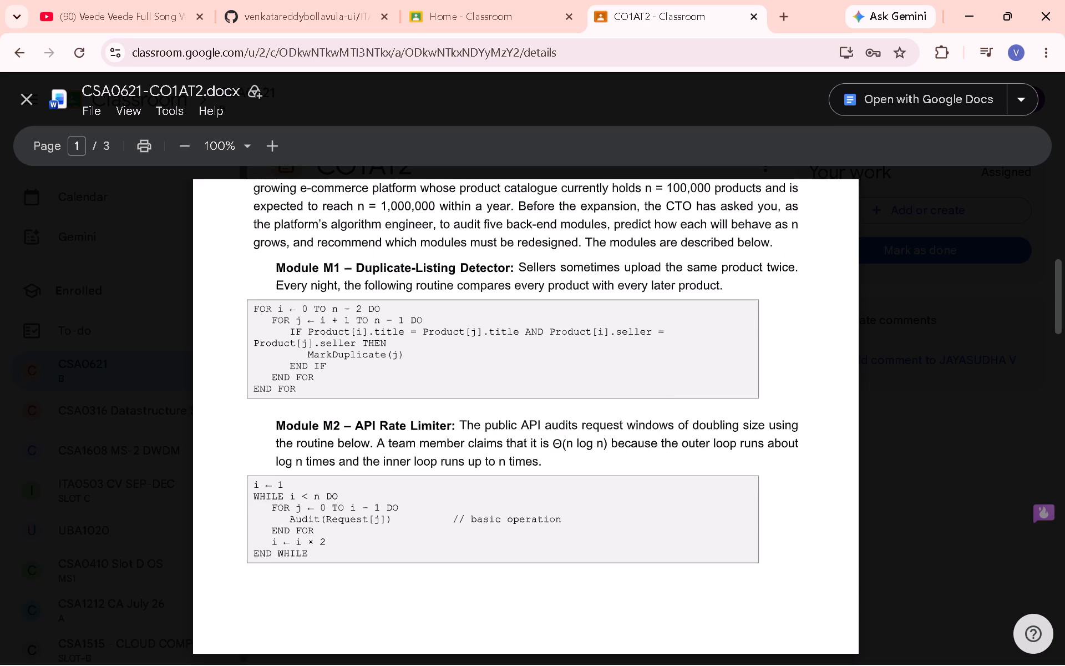
scroll(471, 441, down, 3)
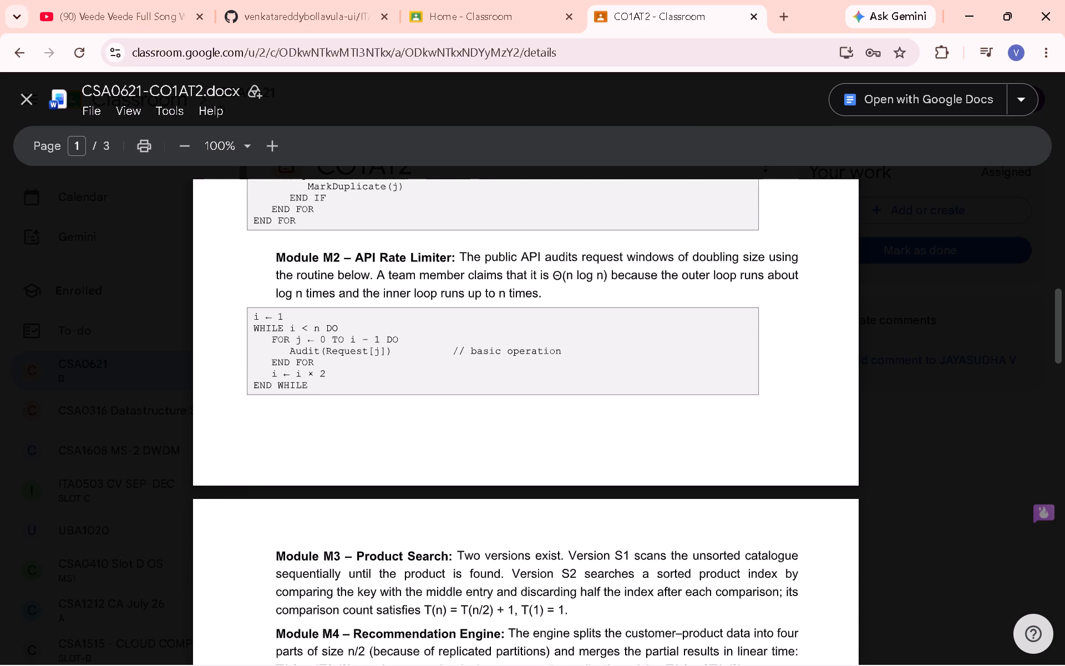
scroll(471, 441, down, 4)
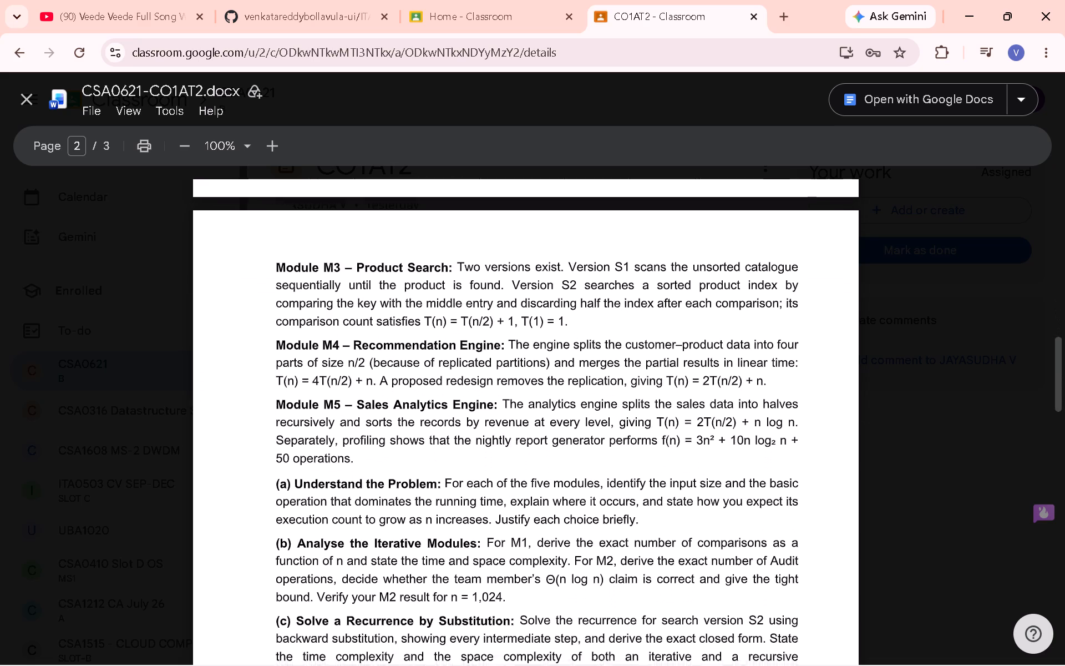
Review questions (a) to (g) and the rubric tables in the CO1AT2 document.
scroll(471, 441, down, 2)
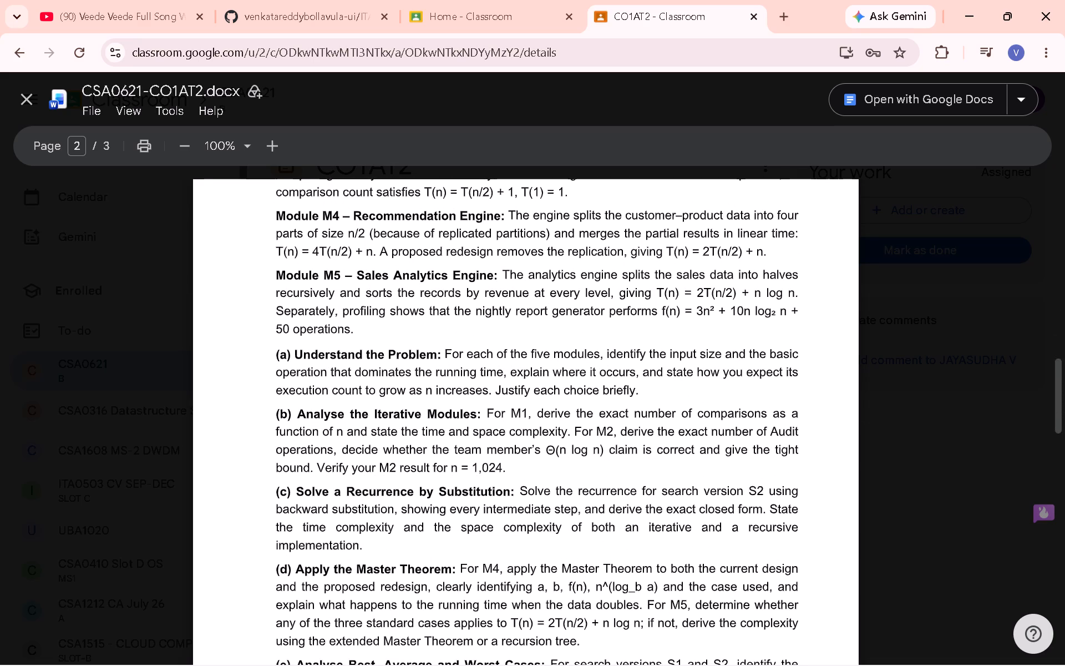
scroll(471, 441, left, 1)
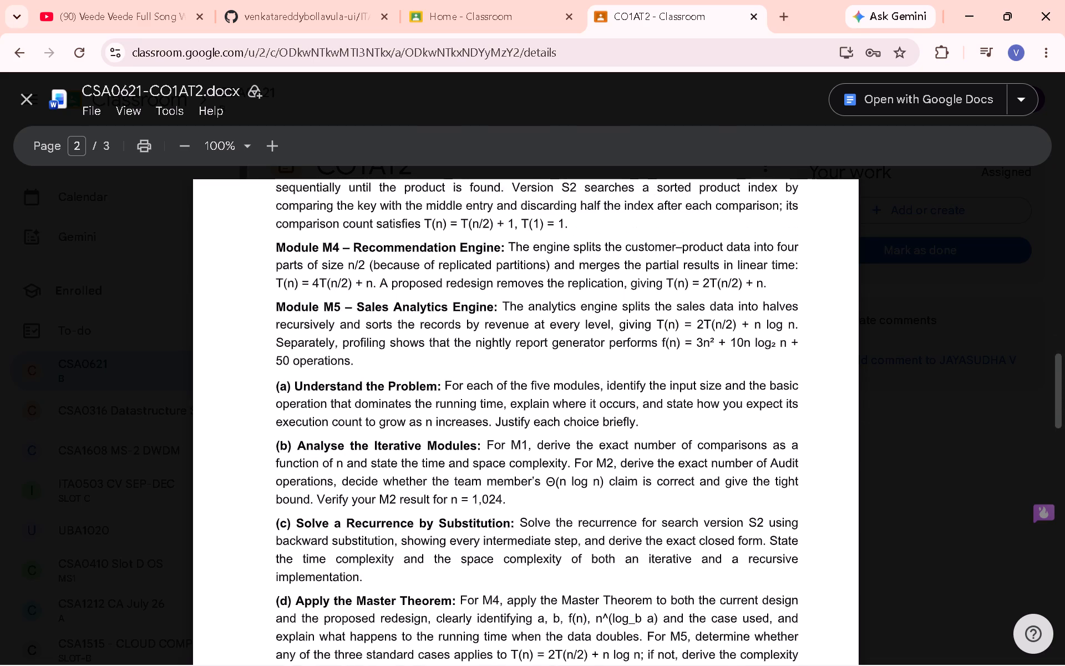
scroll(471, 441, left, 1)
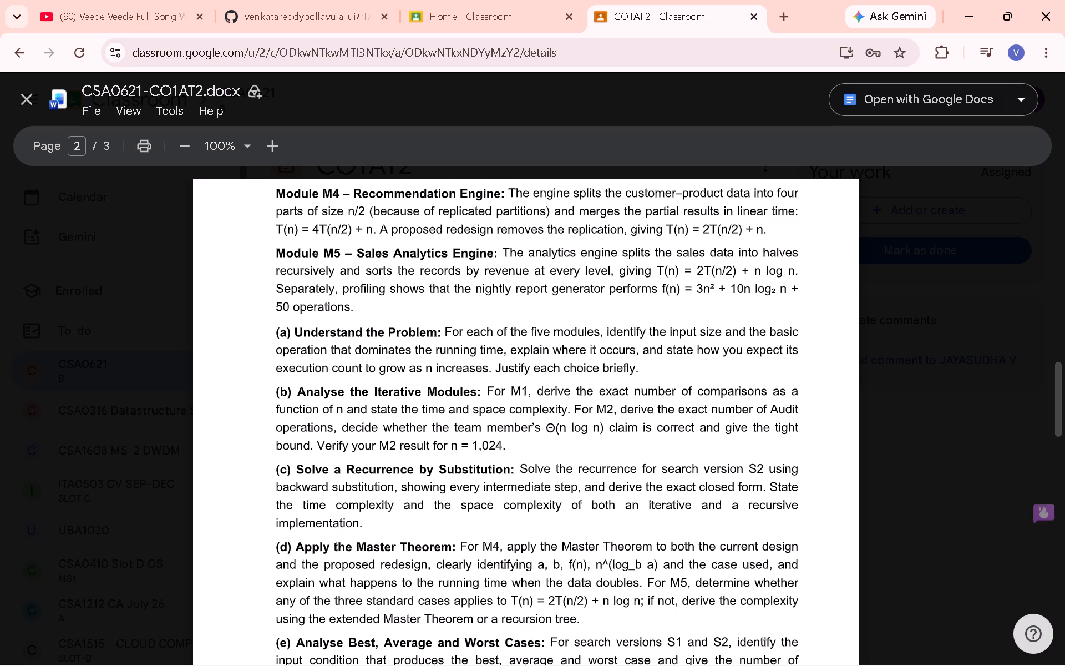
scroll(403, 419, down, 6)
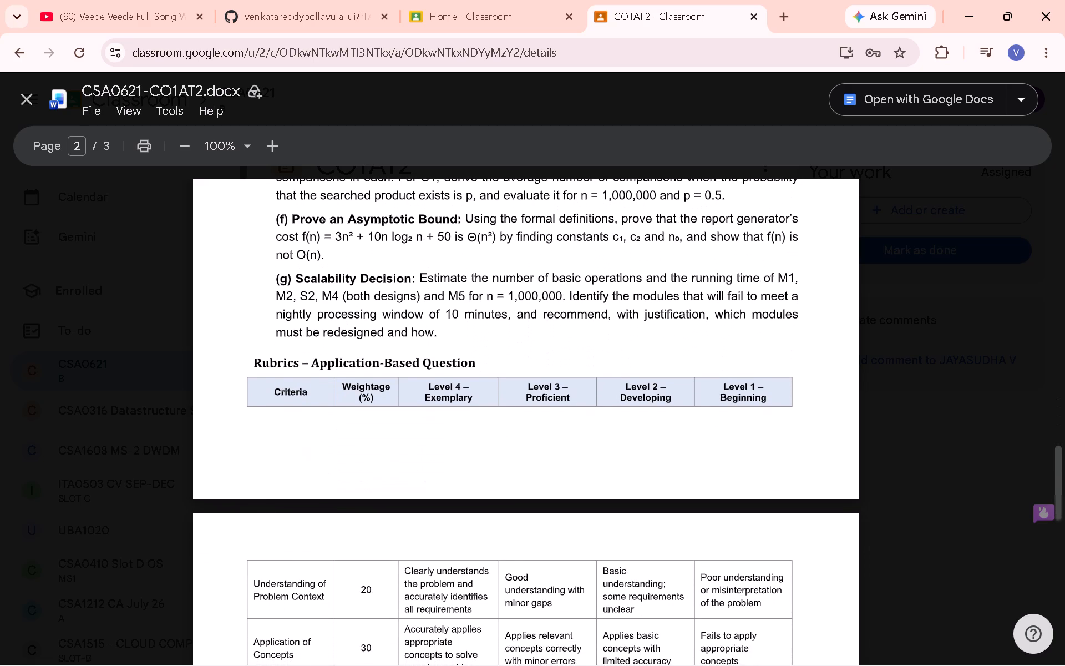
scroll(403, 419, down, 9)
scroll(403, 419, up, 9)
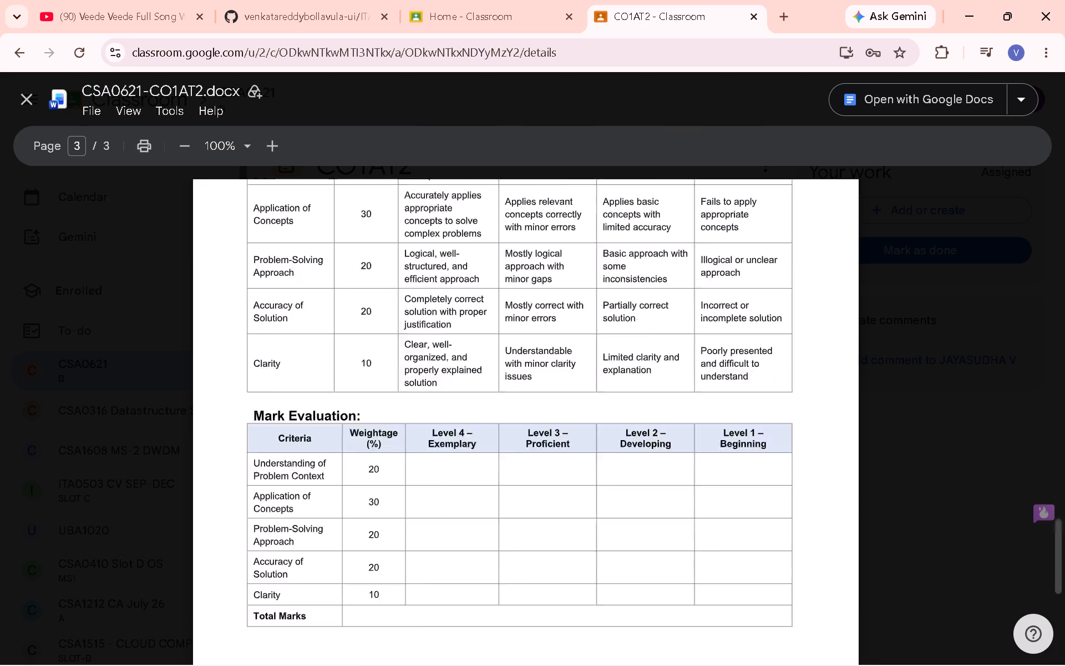
scroll(403, 419, up, 5)
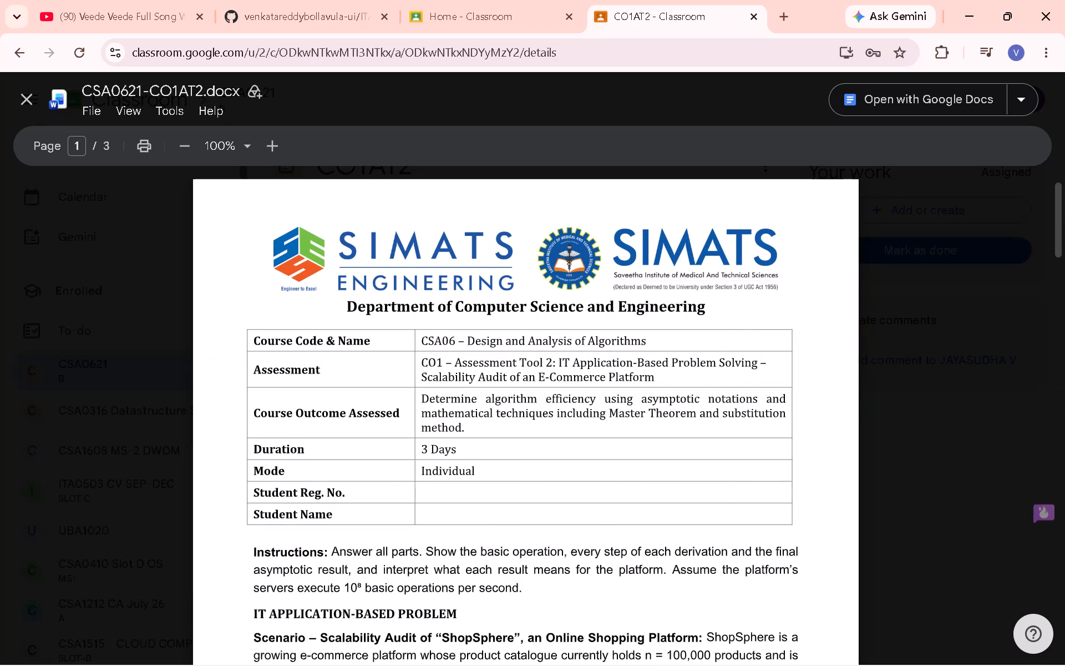
click(33, 103)
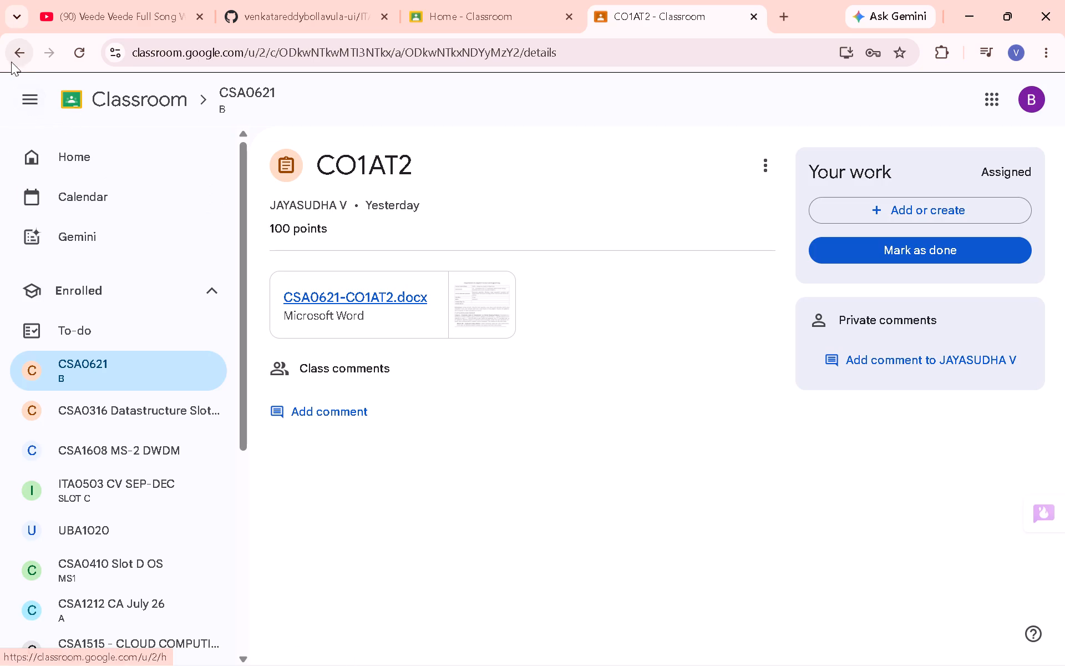
Reopen CSA0621-CO1AT1.pdf from the CO1AT1 assignment in the class stream and go to page 2.
click(13, 56)
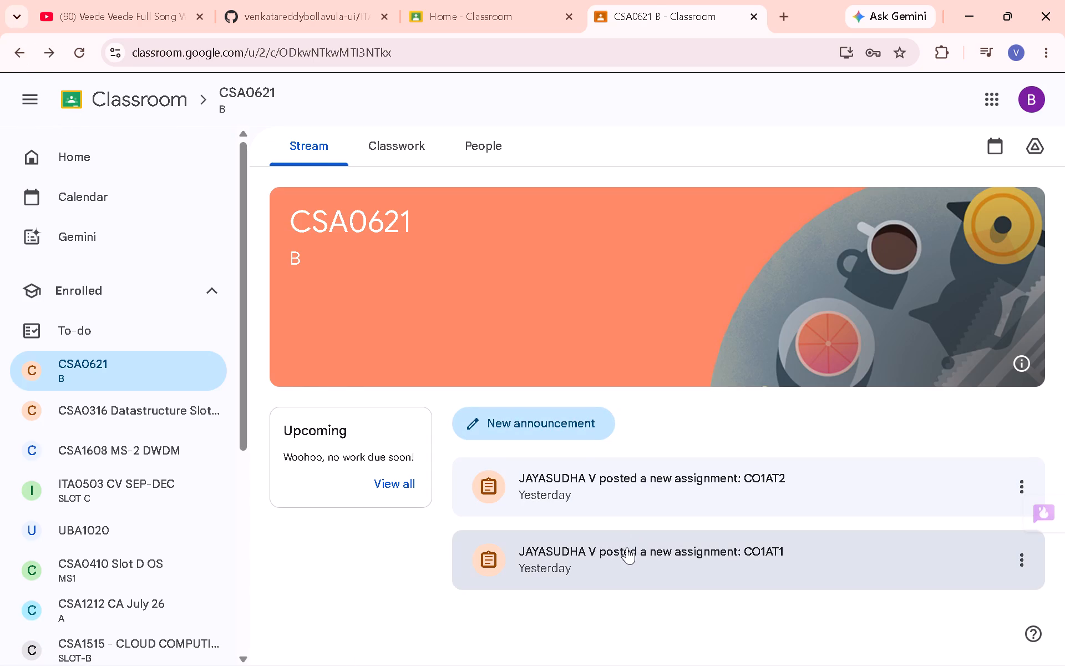
click(627, 547)
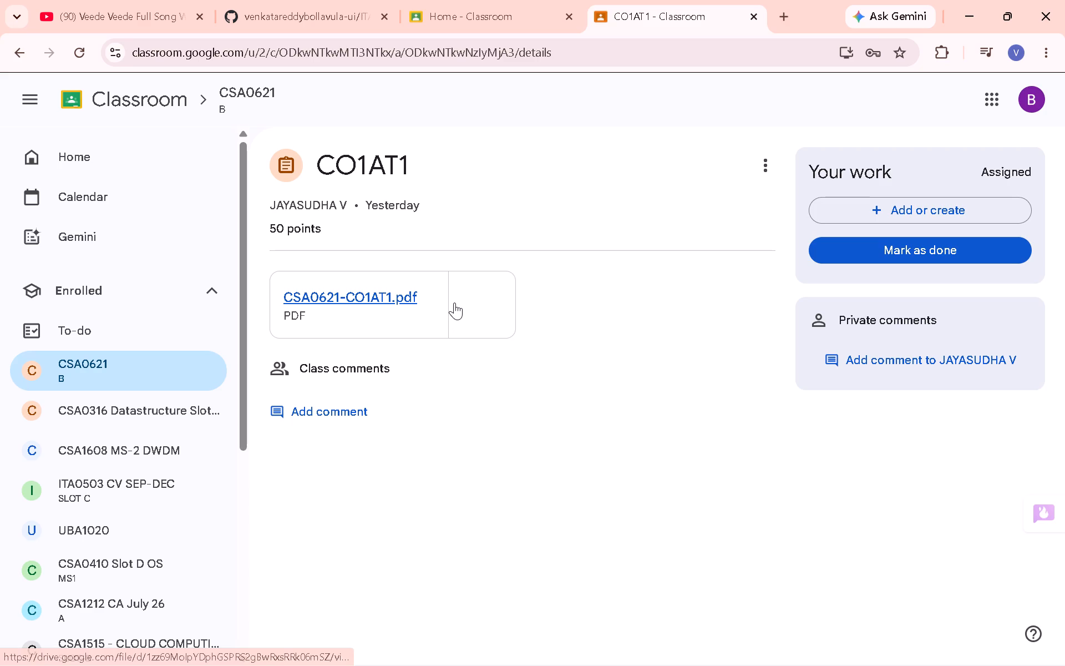
click(454, 302)
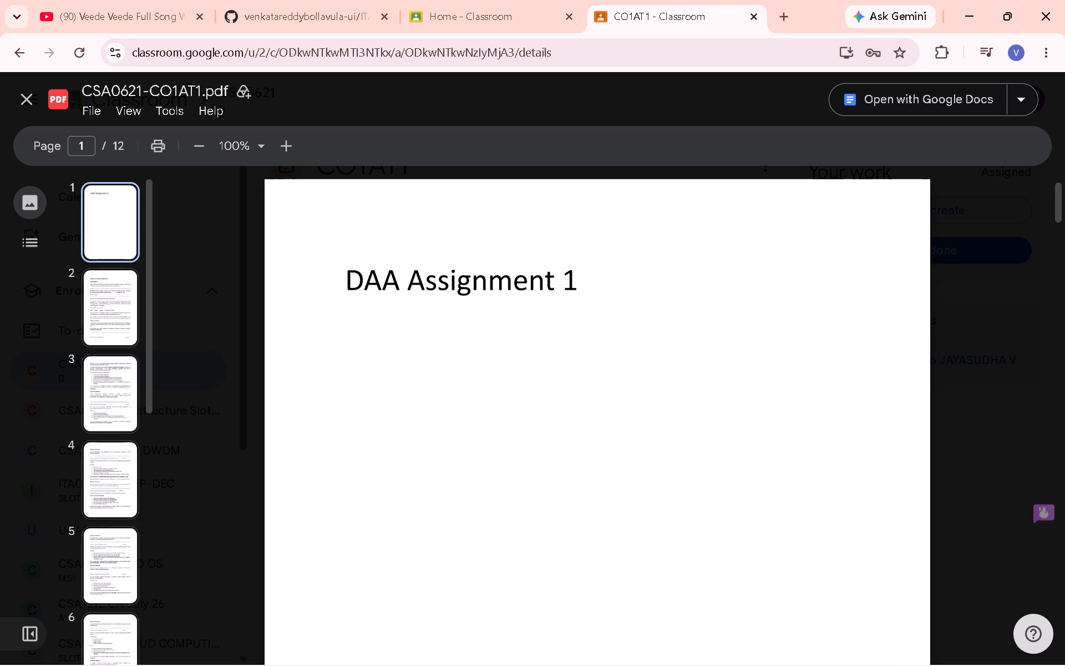
key(Down)
key(Down)
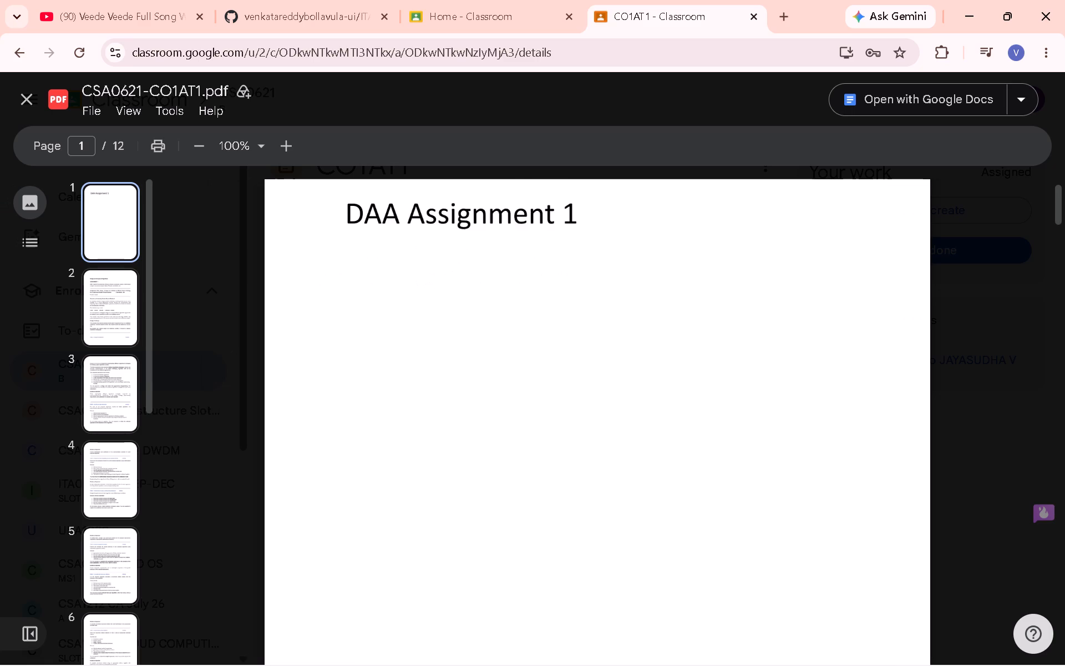
key(Down)
scroll(454, 302, left, 1)
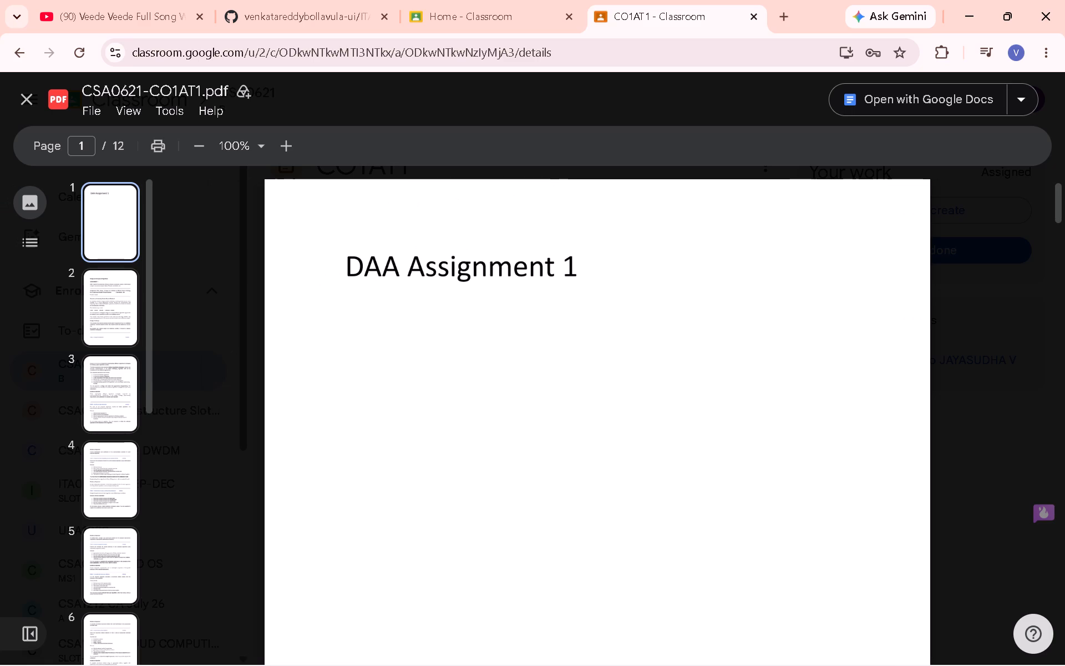
scroll(449, 302, left, 1)
click(89, 310)
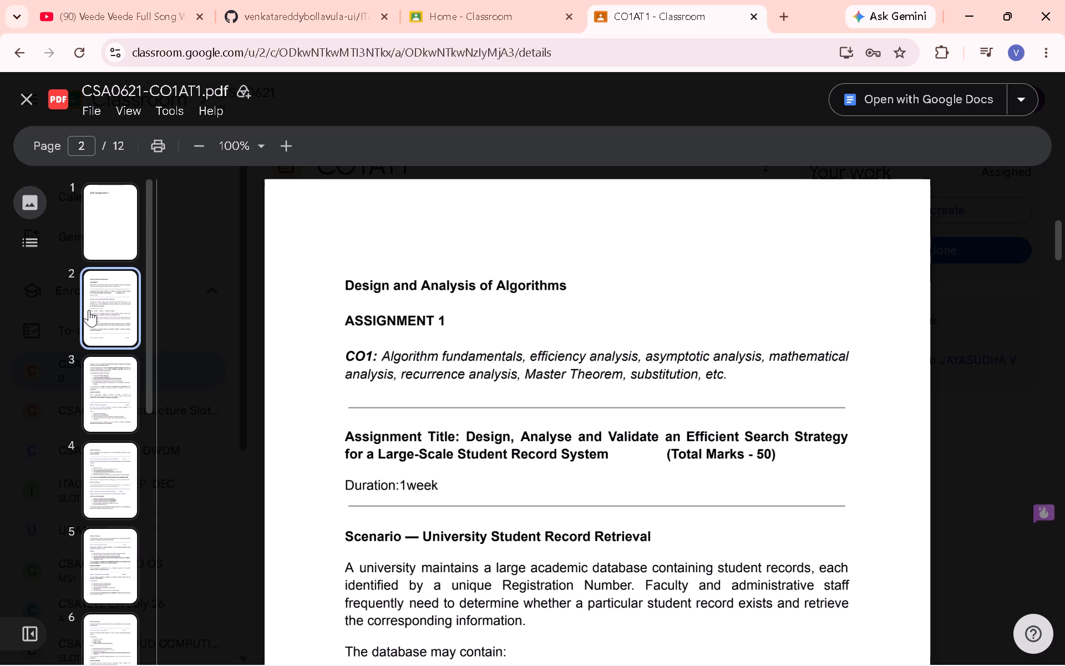
Read the approach requirements, expected evidence and Task 2 instructions on page 3 of the CO1AT1 PDF.
scroll(444, 373, down, 10)
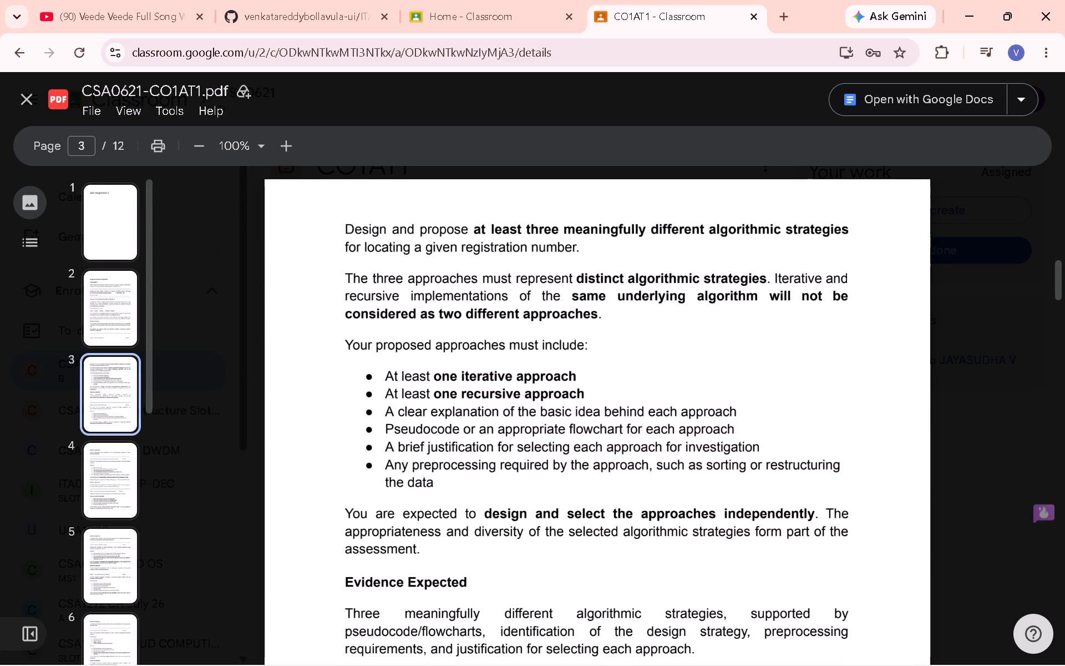
scroll(444, 373, down, 3)
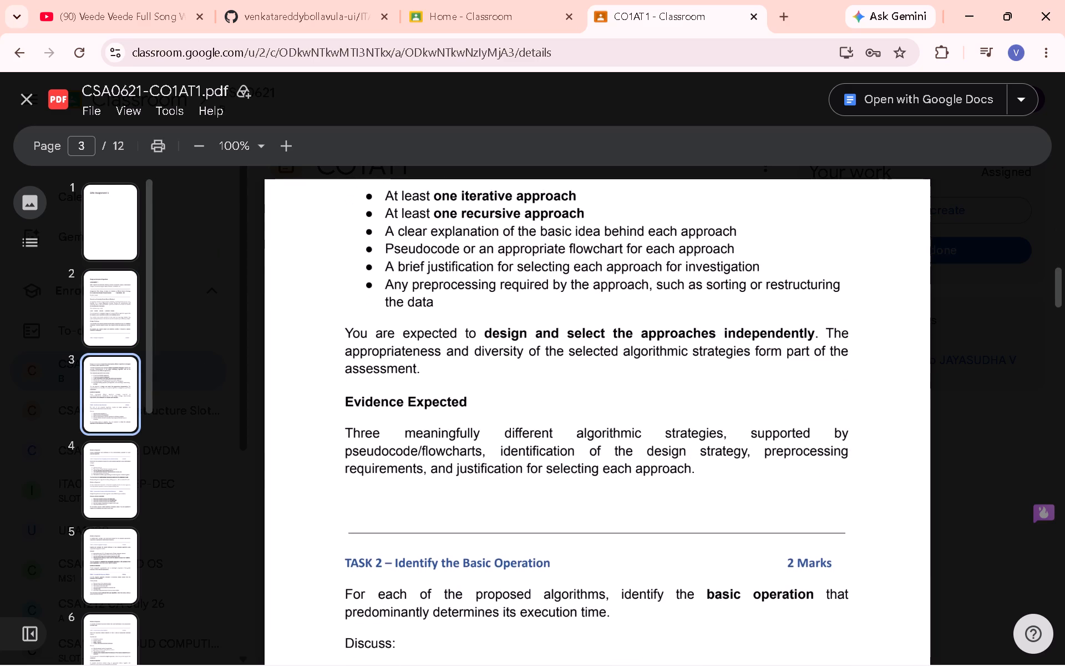
scroll(444, 373, down, 2)
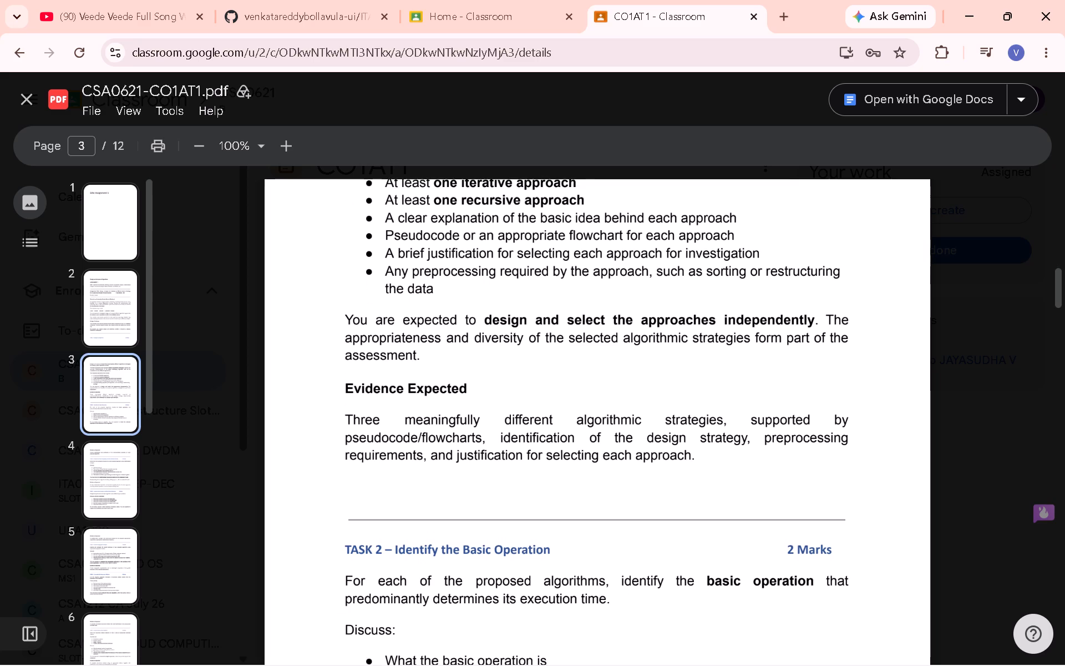
scroll(444, 373, down, 1)
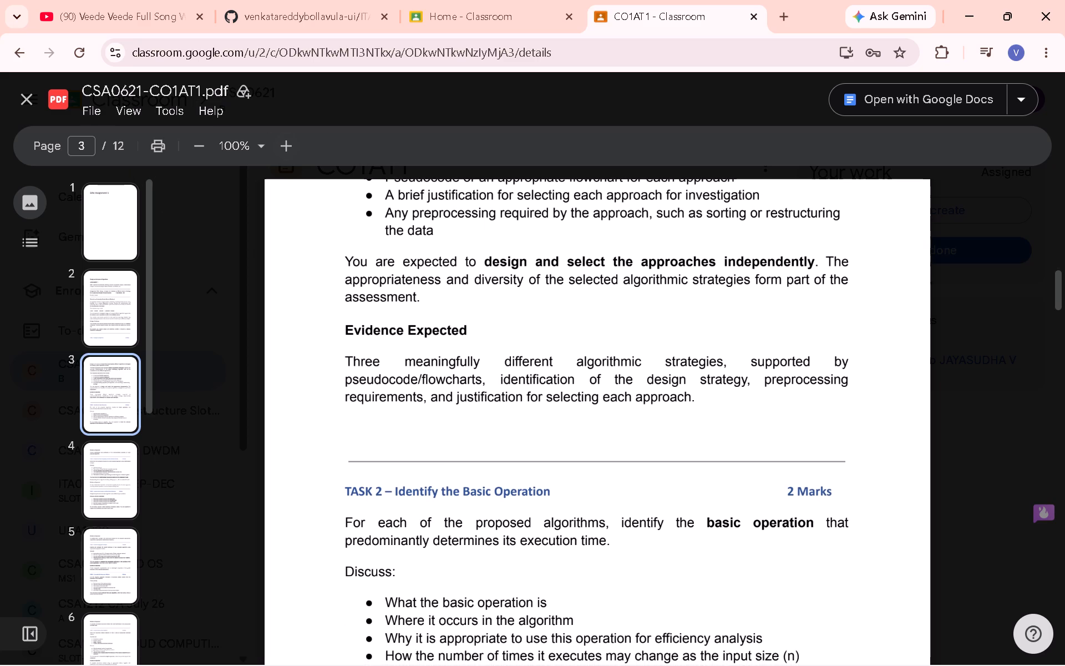
scroll(389, 158, up, 4)
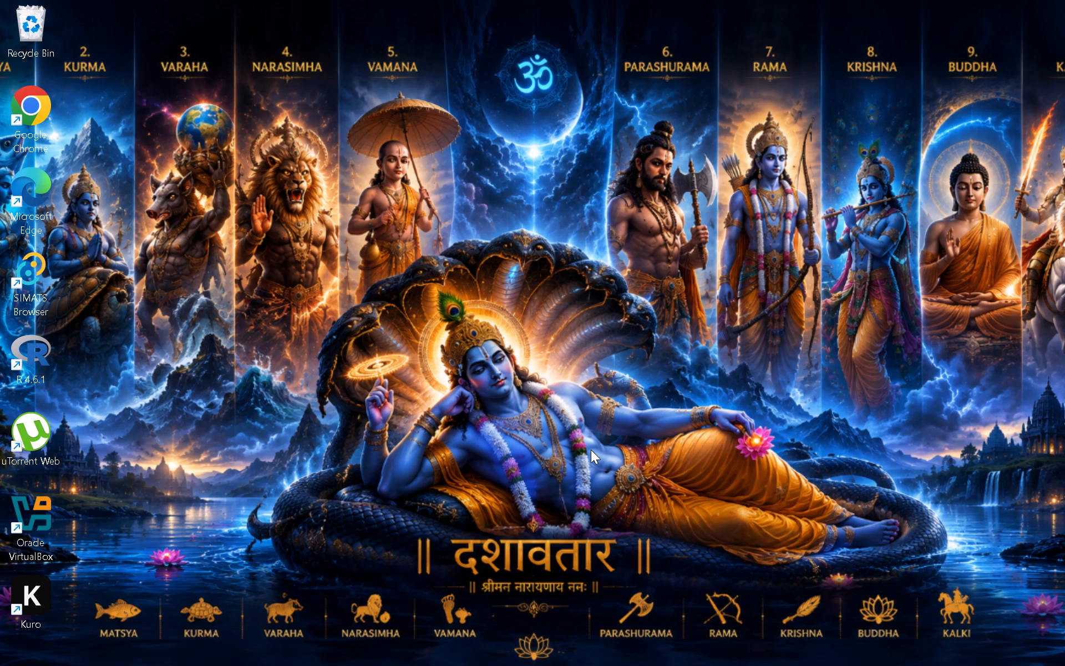
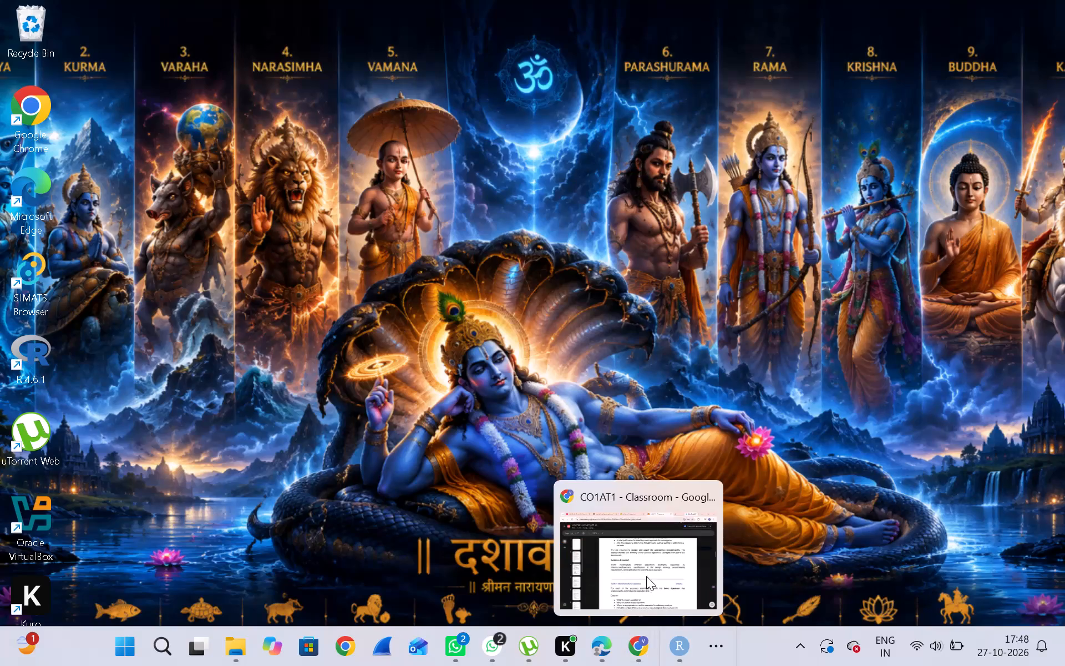
Switch back to Chrome, close the CSA0621-CO1AT1.pdf preview and return to the CSA0621 class stream.
click(650, 569)
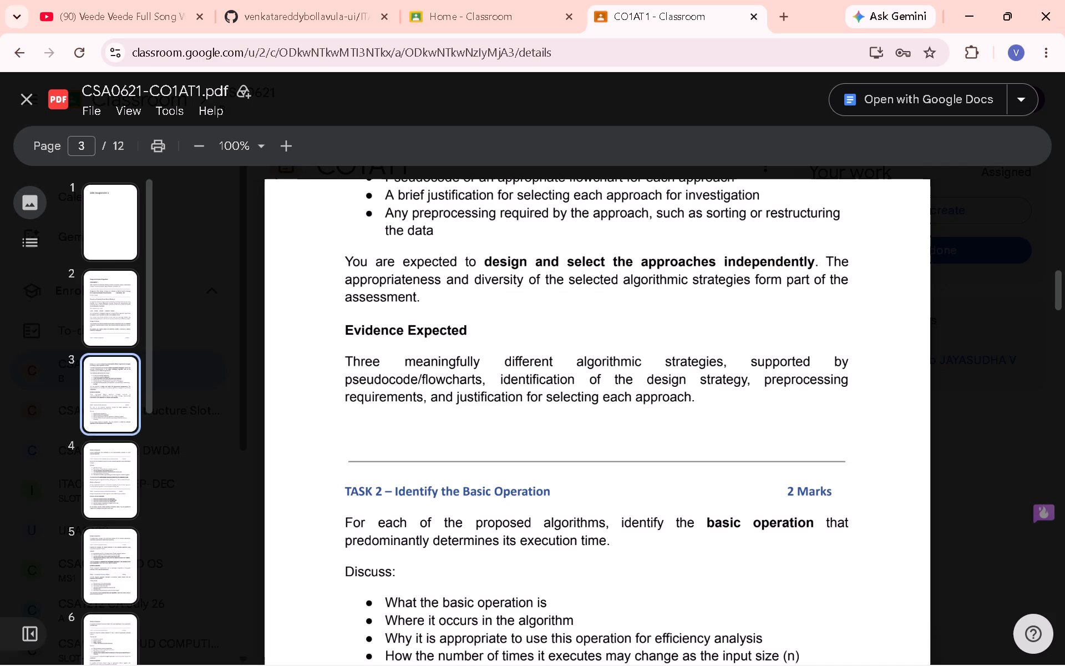
click(27, 94)
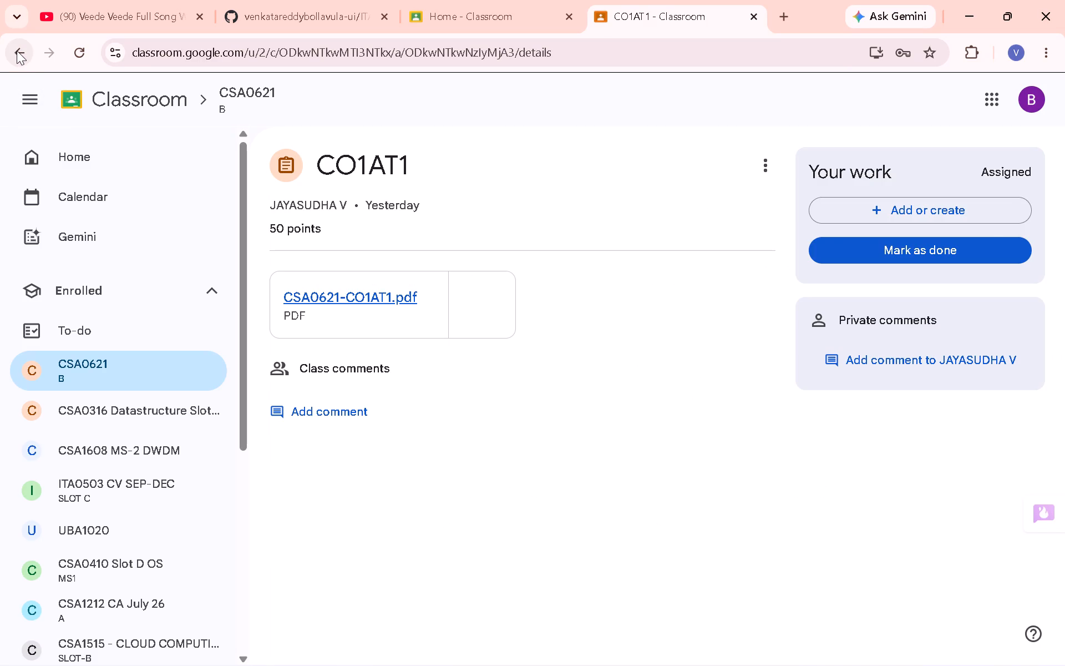
click(17, 51)
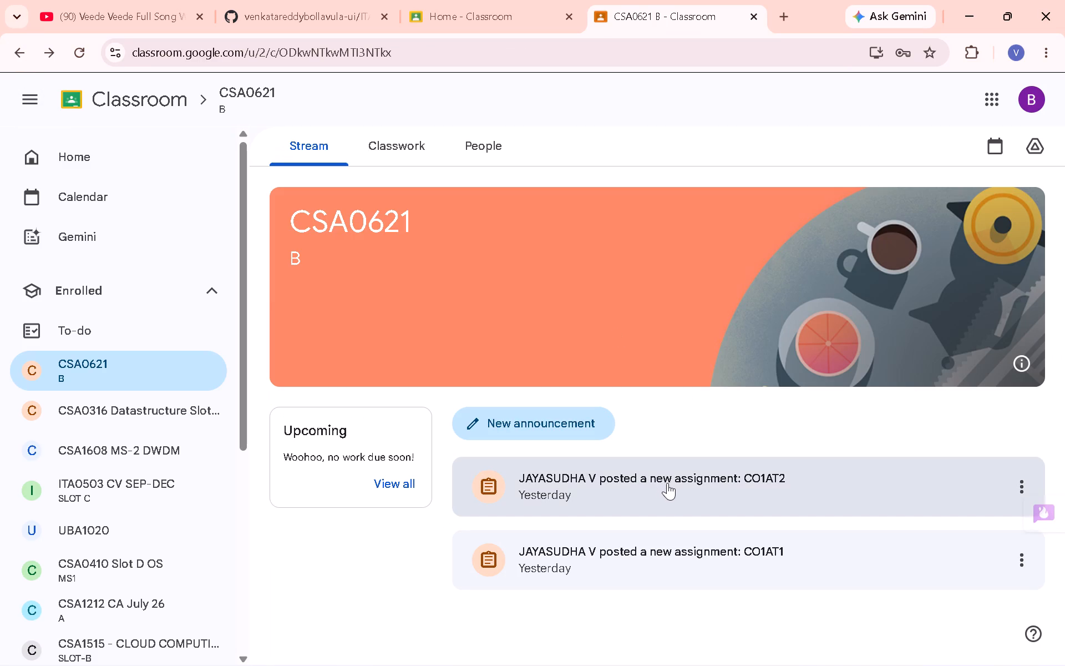
Open CSA0621-CO1AT2.docx from the CO1AT2 assignment, skim its instructions, module descriptions and rubrics, and close the preview.
click(719, 487)
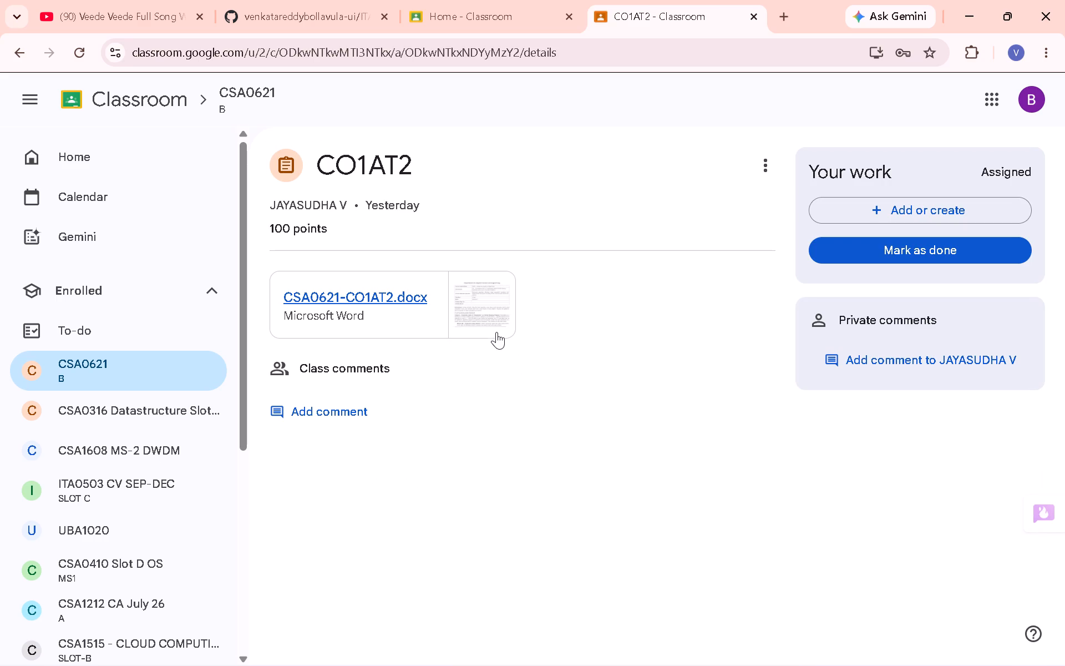
click(495, 329)
scroll(529, 433, down, 6)
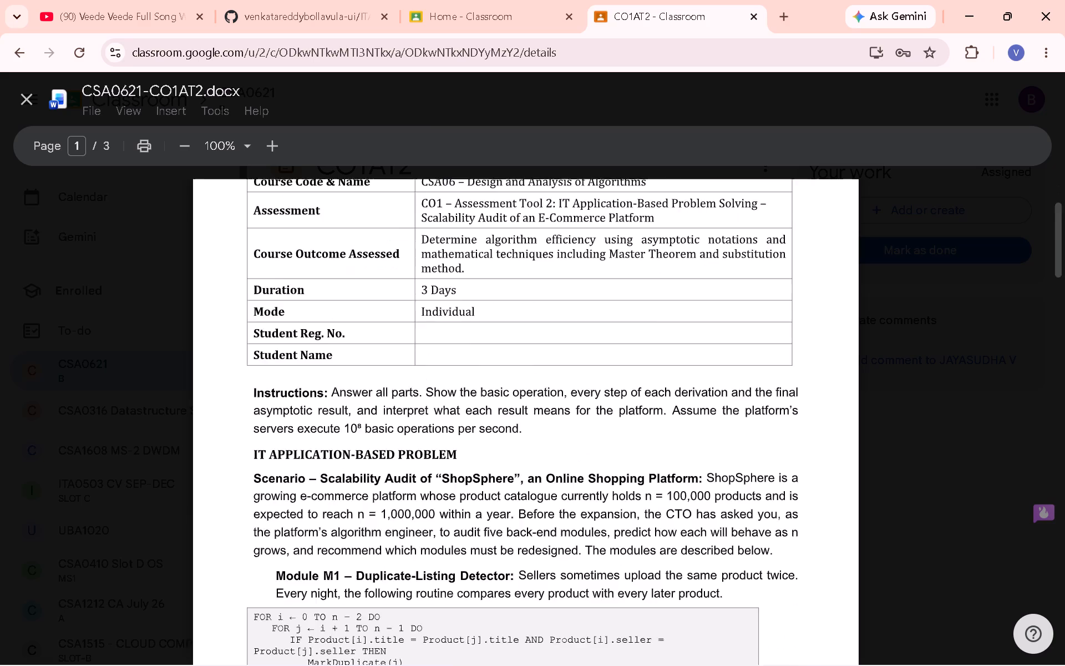
scroll(529, 433, down, 6)
scroll(529, 433, up, 5)
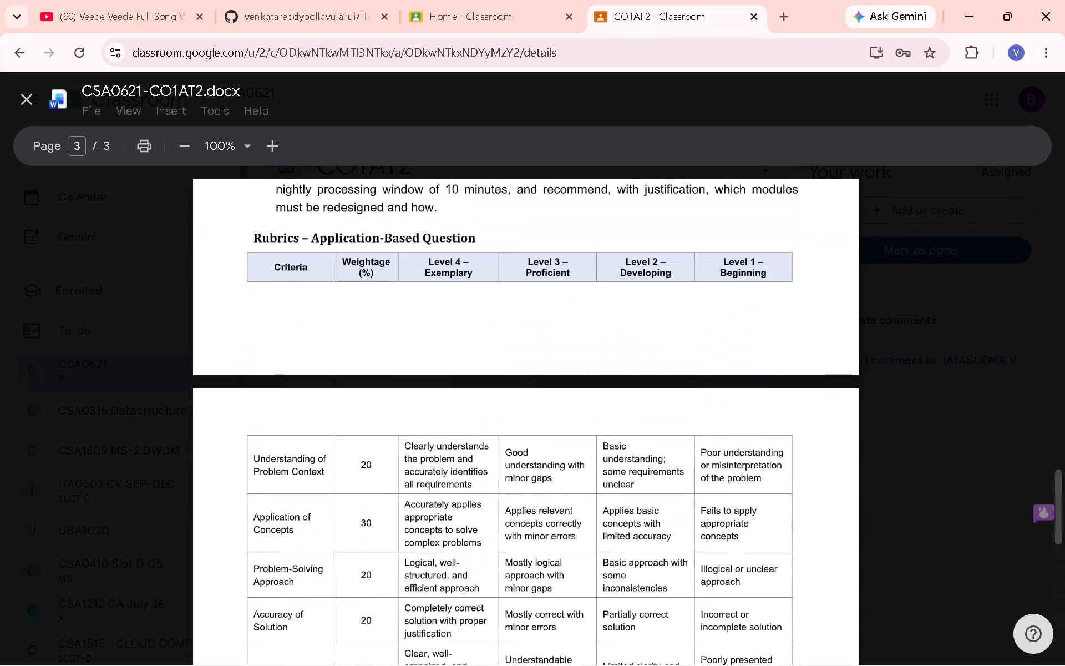
scroll(529, 433, up, 13)
scroll(529, 433, down, 1)
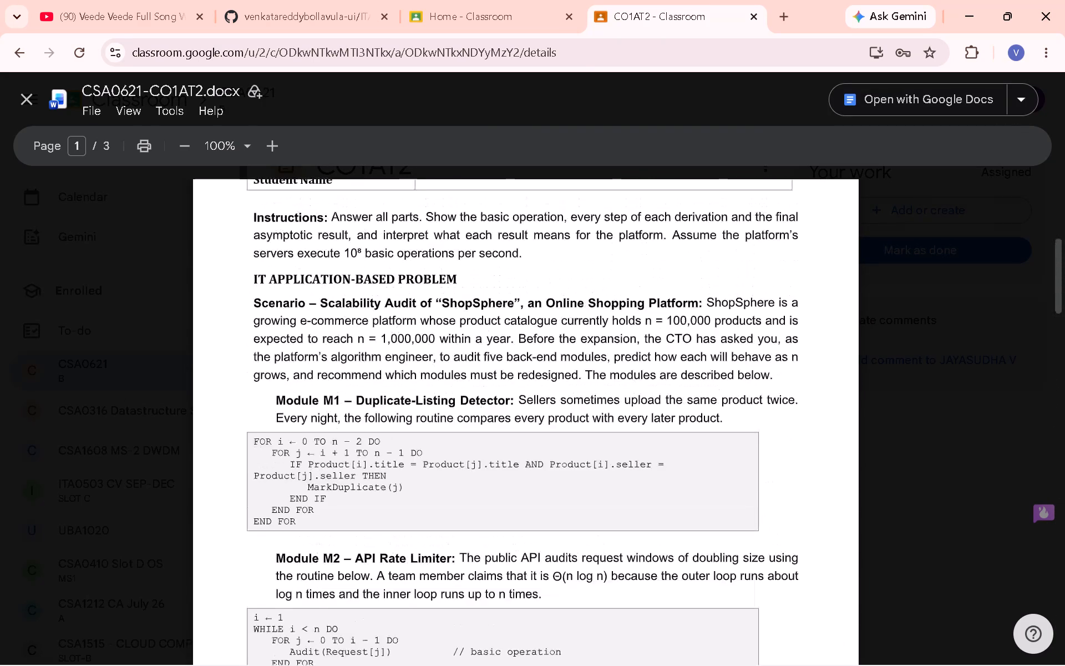
scroll(529, 433, down, 4)
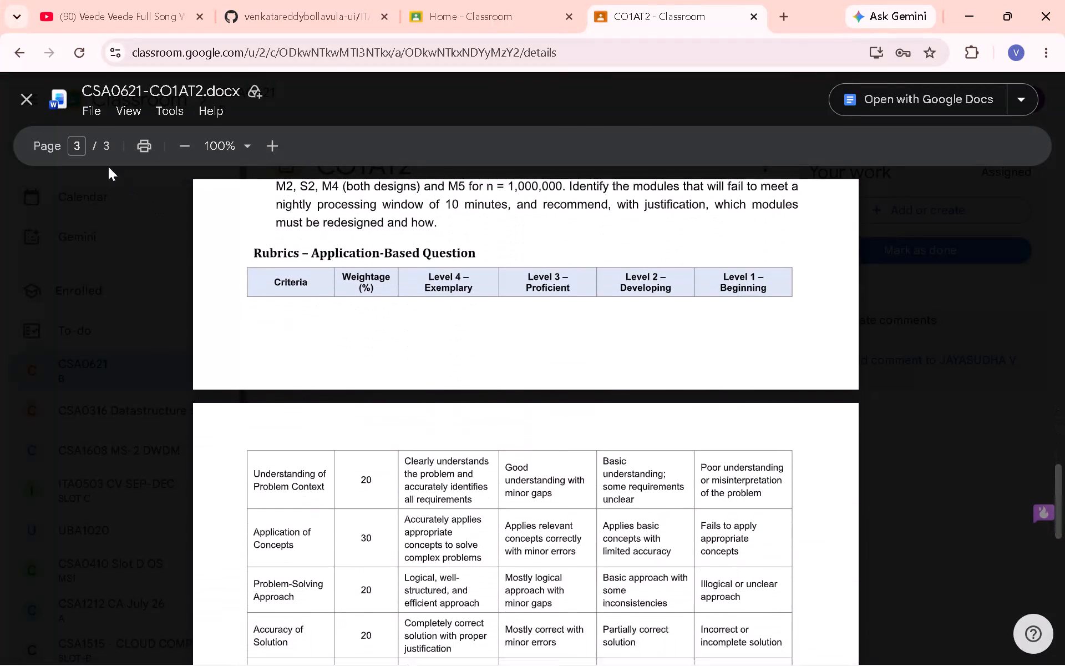
click(30, 98)
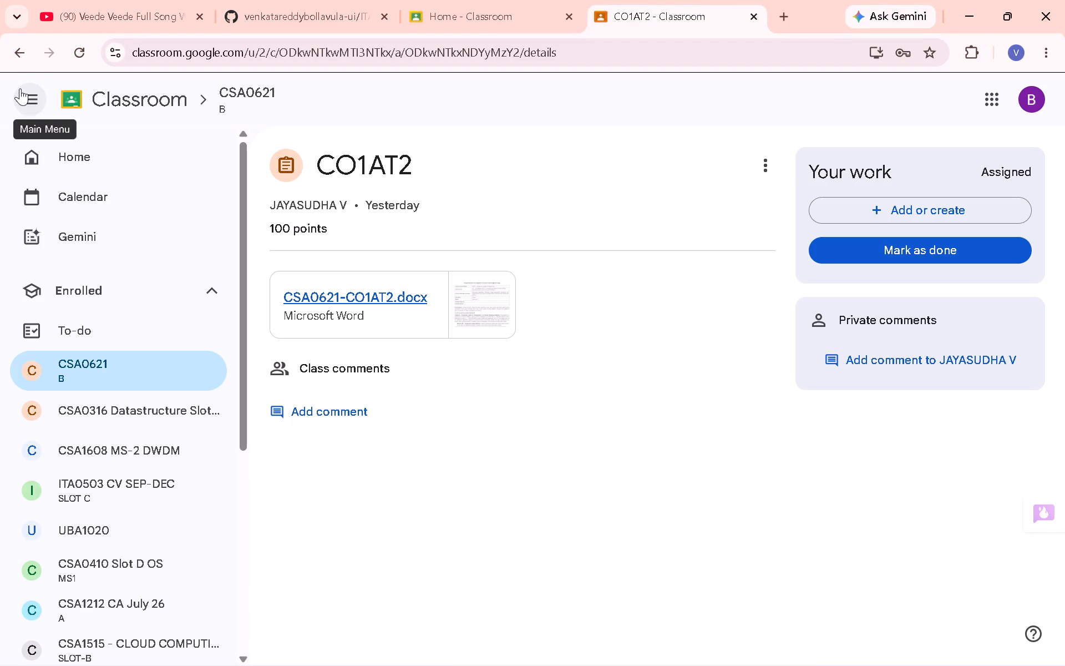
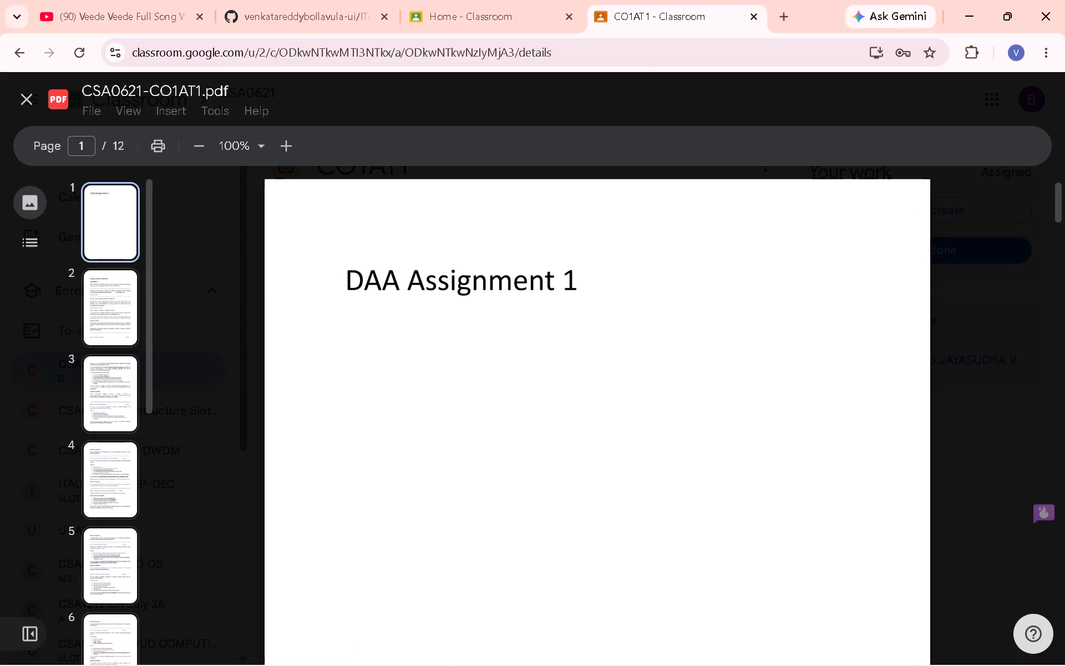
Go to page 2 of the CSA0621-CO1AT1 PDF and read the scenario, design challenge and start of Task 1.
scroll(481, 312, down, 1)
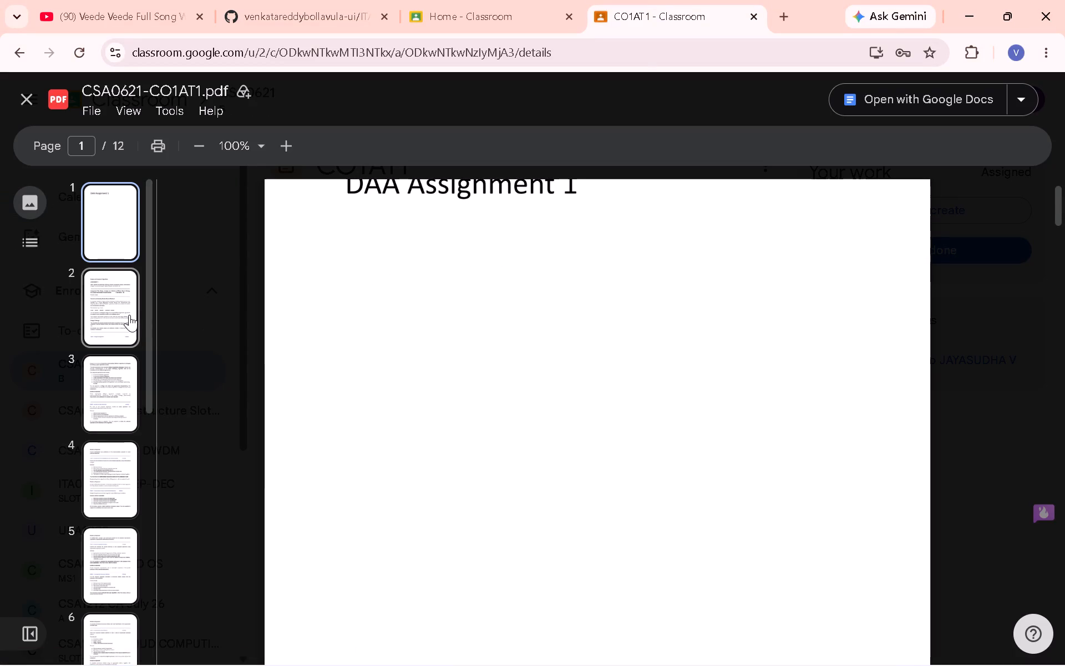
click(129, 315)
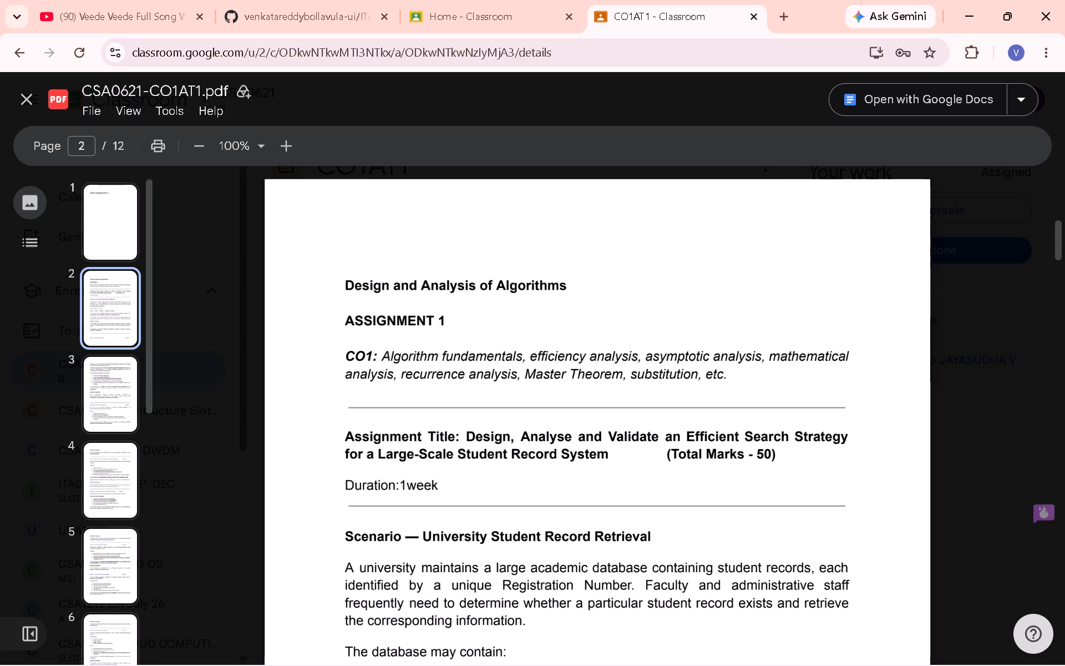
scroll(476, 473, down, 8)
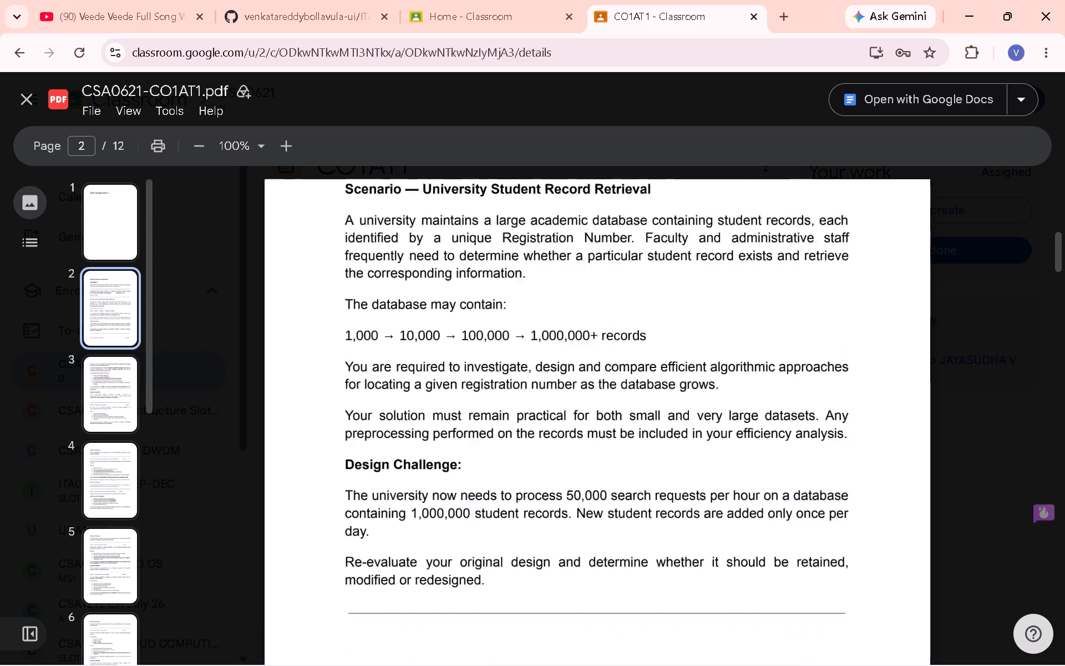
scroll(476, 473, down, 4)
scroll(476, 473, up, 4)
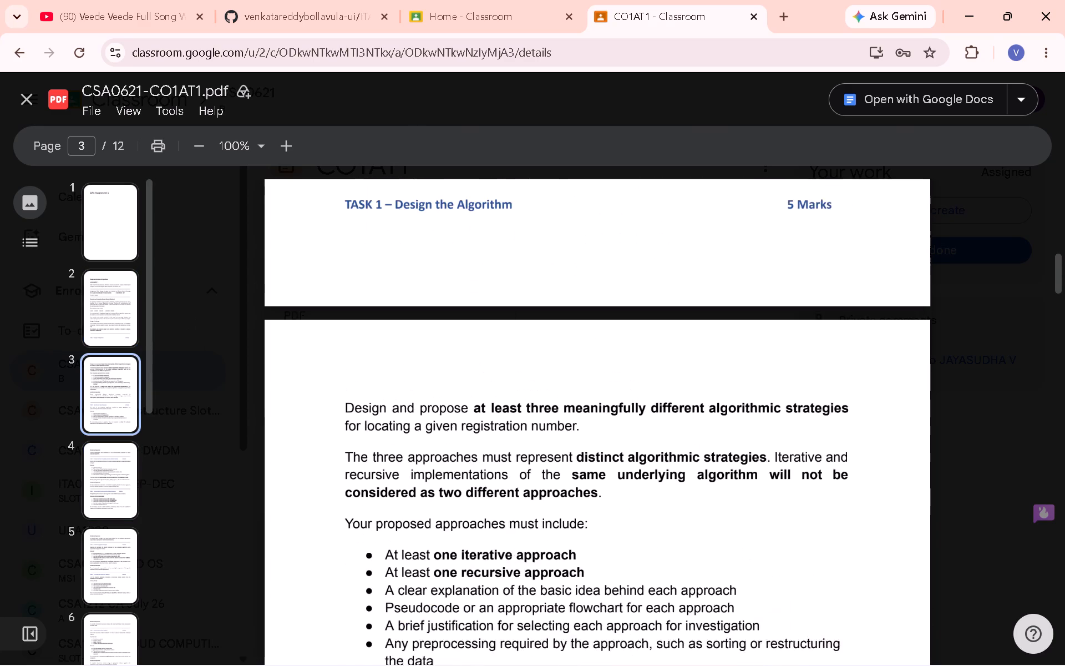
Read the database scenario and Design Challenge on page 2 of the CO1AT1 brief.
scroll(476, 473, up, 2)
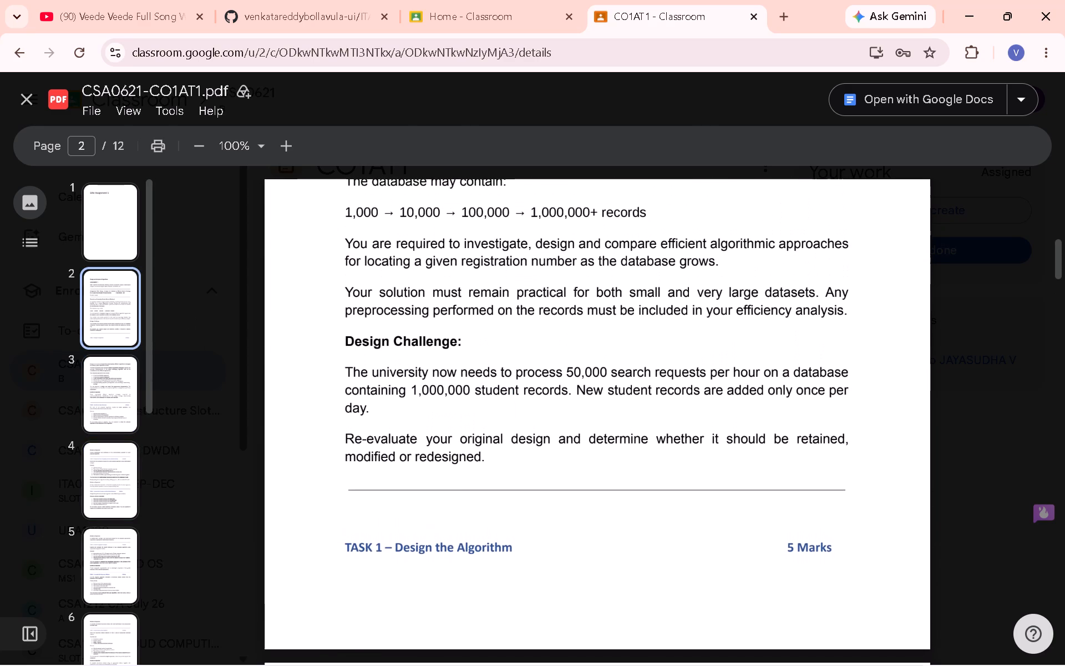
scroll(476, 473, up, 1)
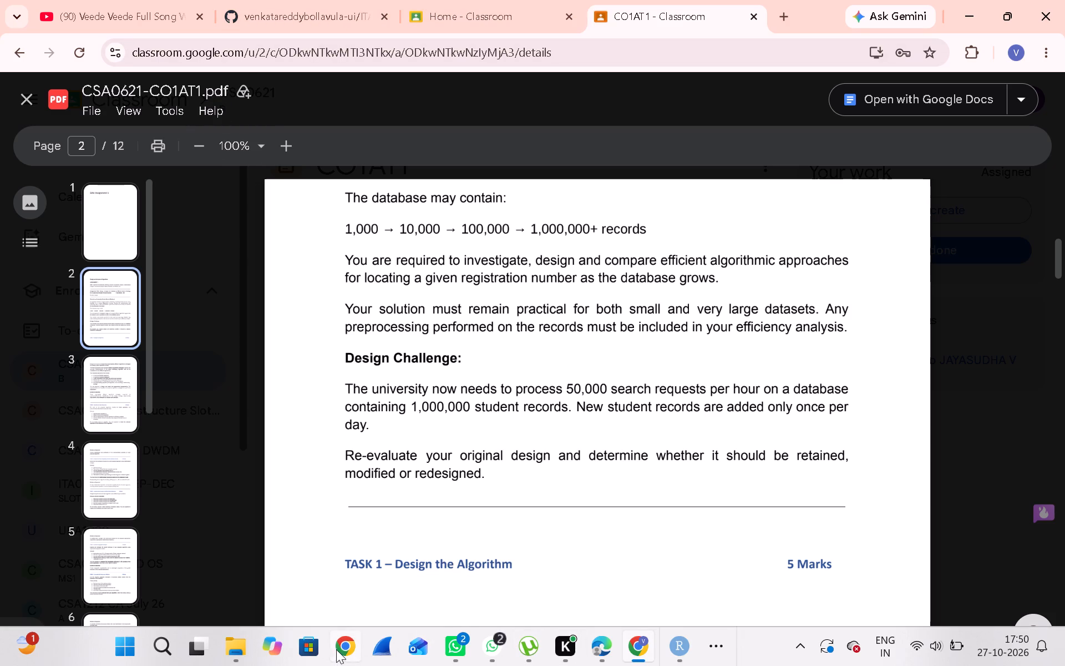
Open the Word document "Assignment 1 DAA.co1" from the Downloads folder and maximize its window.
click(240, 644)
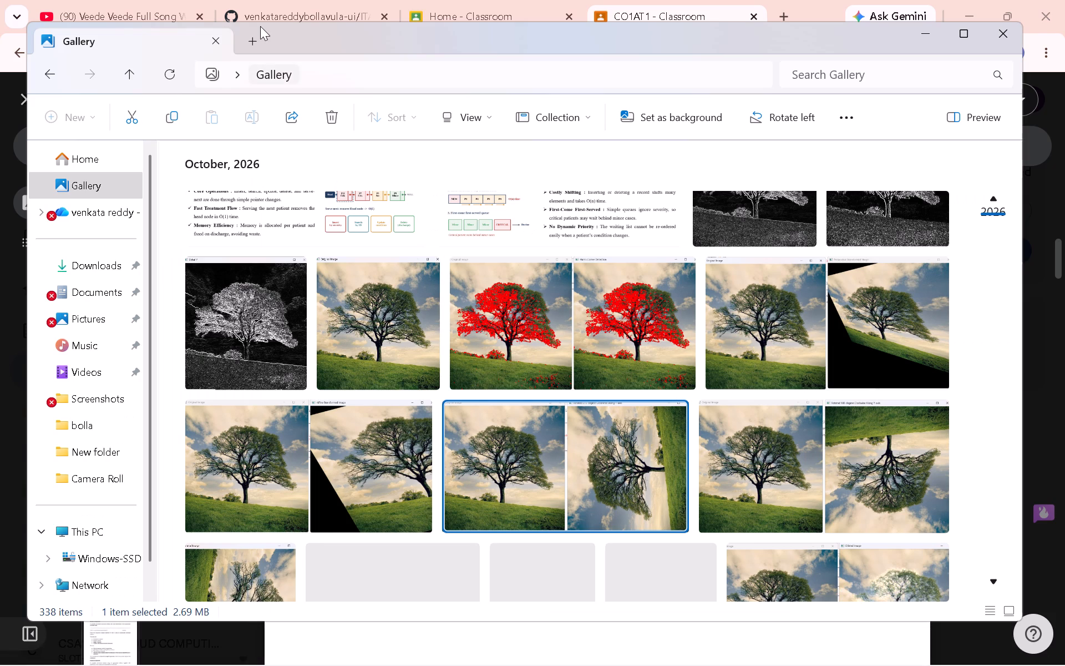
click(209, 39)
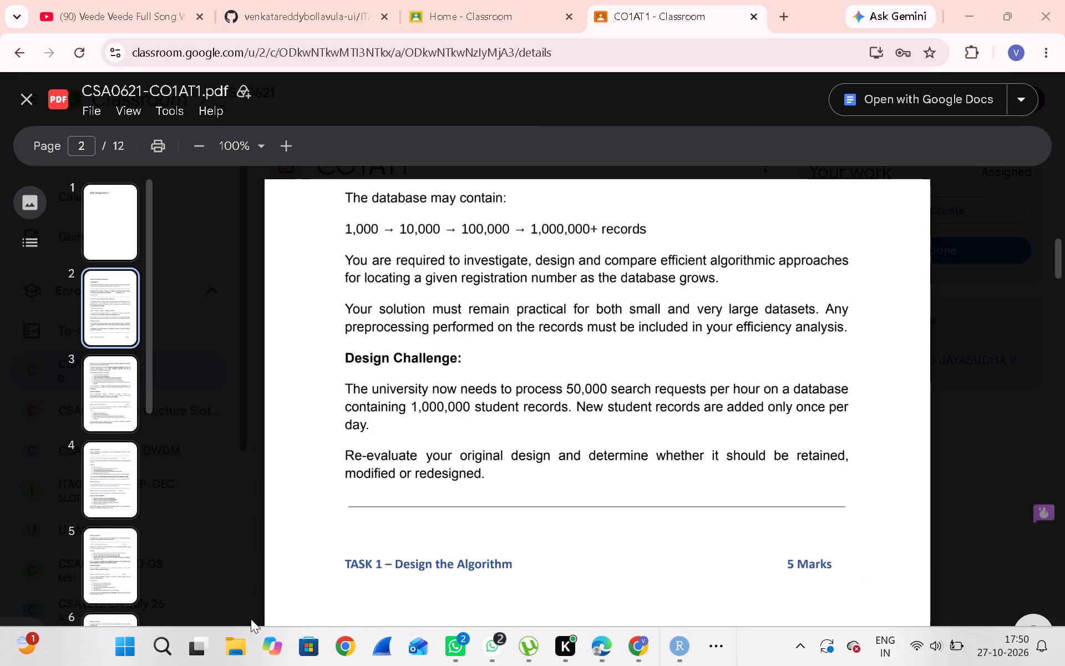
click(239, 641)
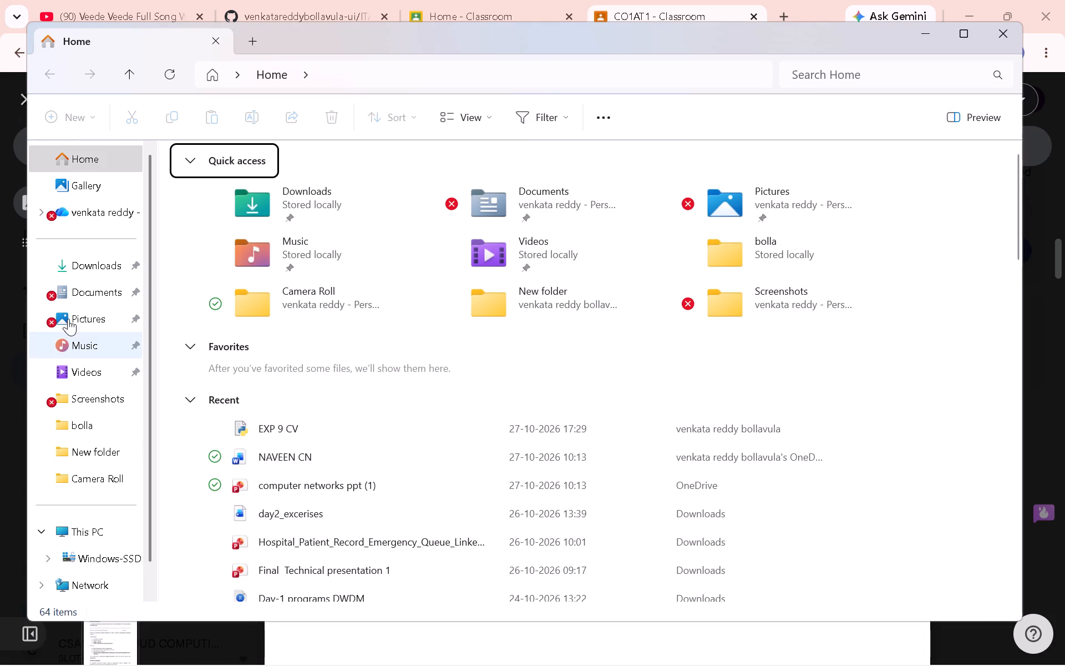
click(73, 269)
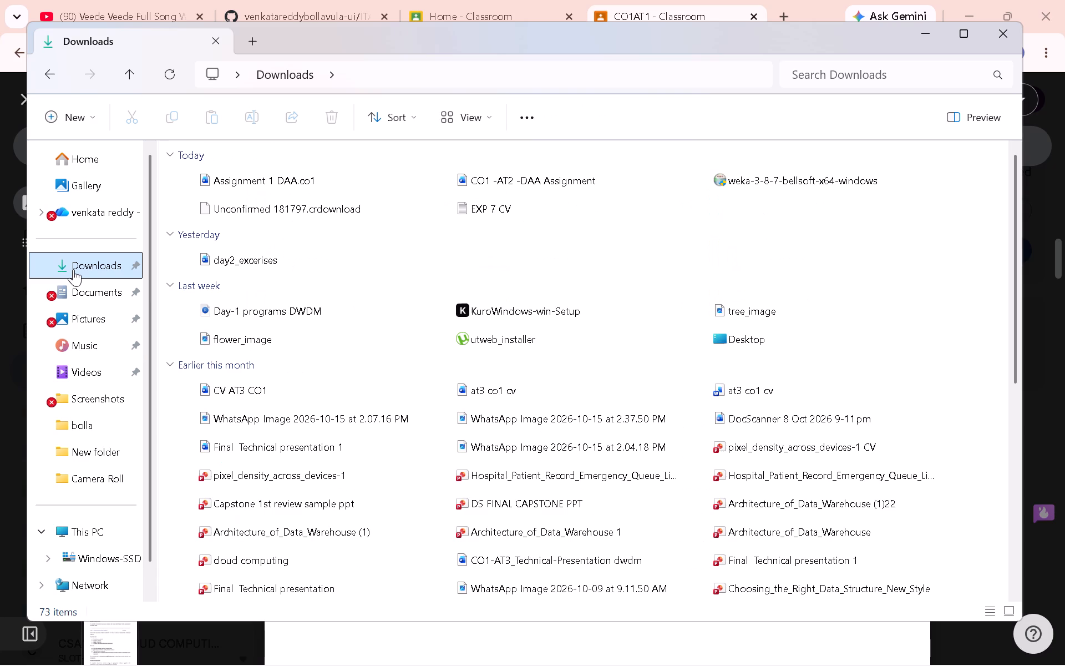
double_click(274, 186)
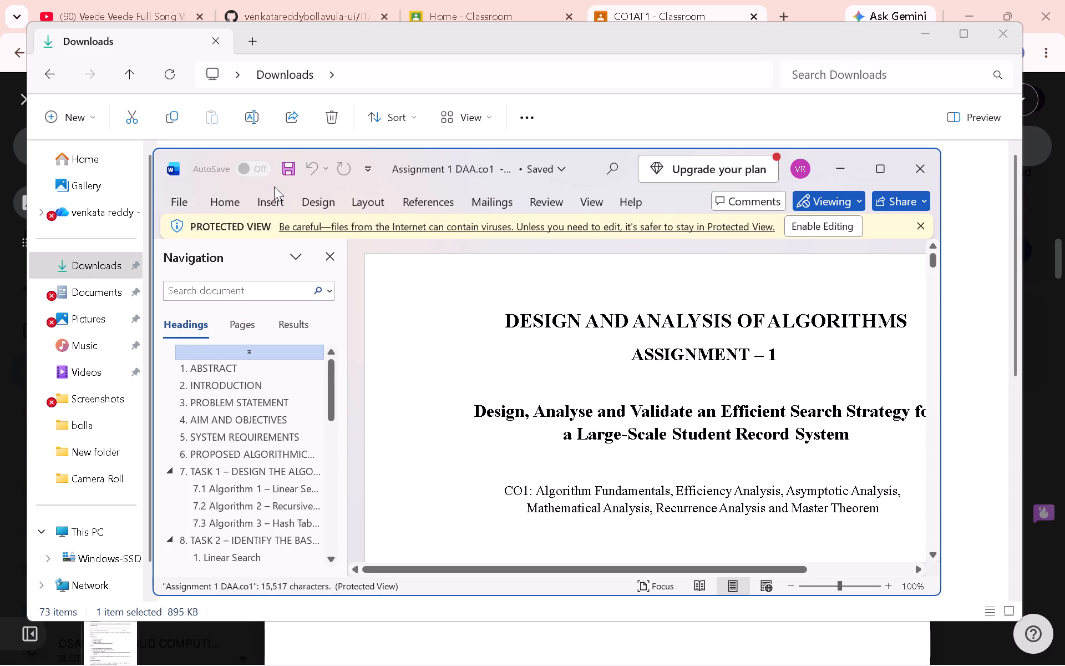
click(888, 177)
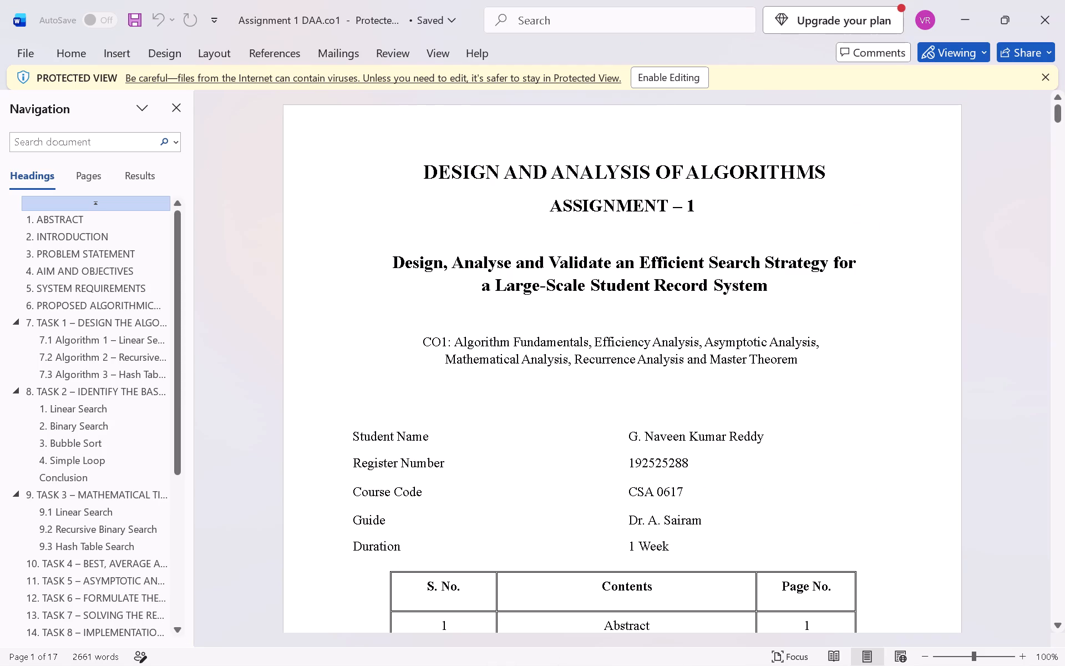
Examine the student details and the contents table on the first two pages of the assignment report.
scroll(753, 270, down, 7)
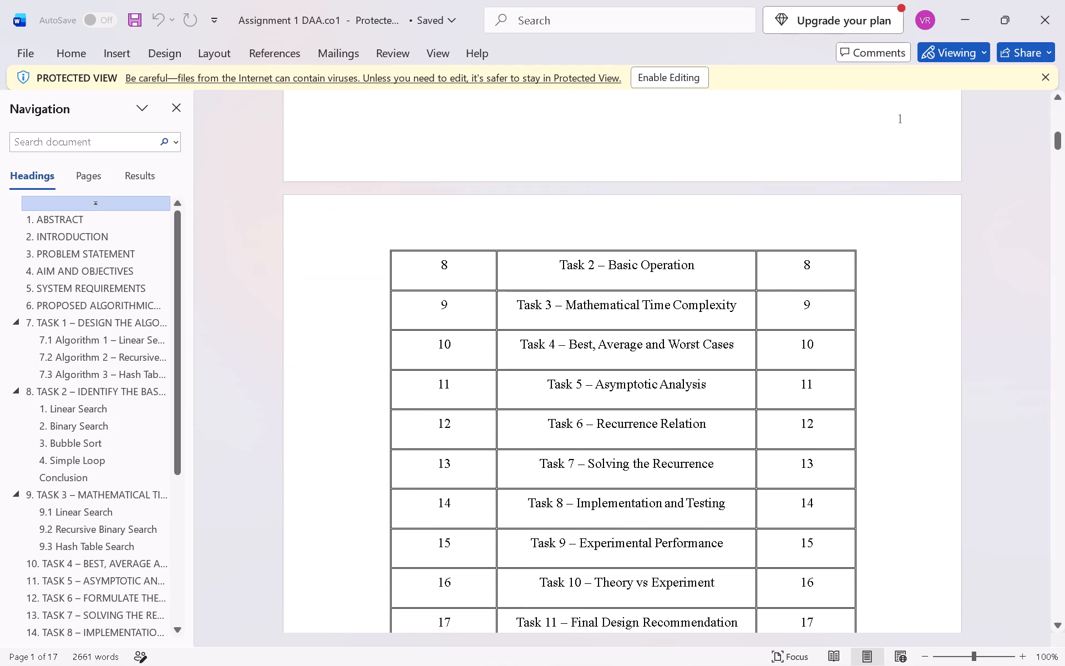
scroll(753, 270, down, 5)
scroll(753, 270, up, 3)
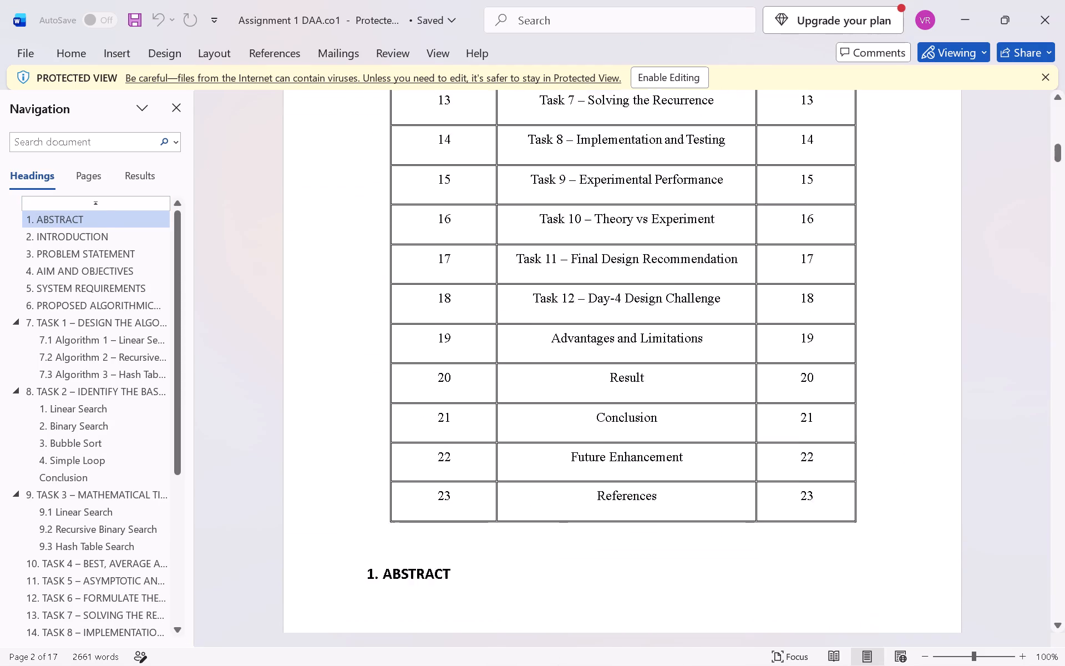
scroll(753, 270, up, 3)
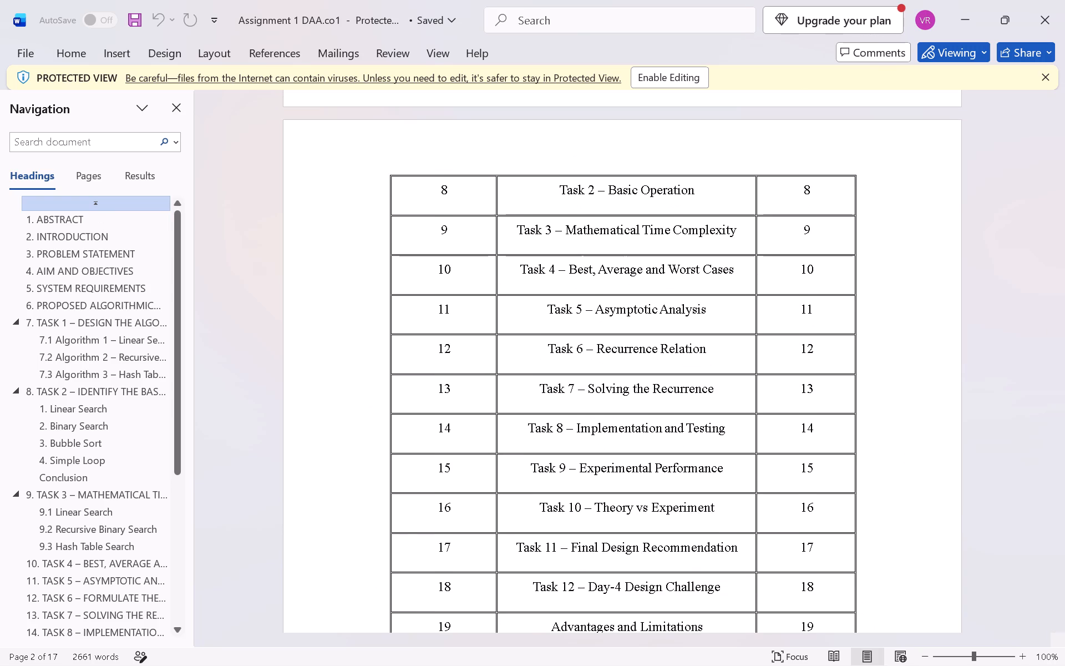
scroll(753, 270, up, 2)
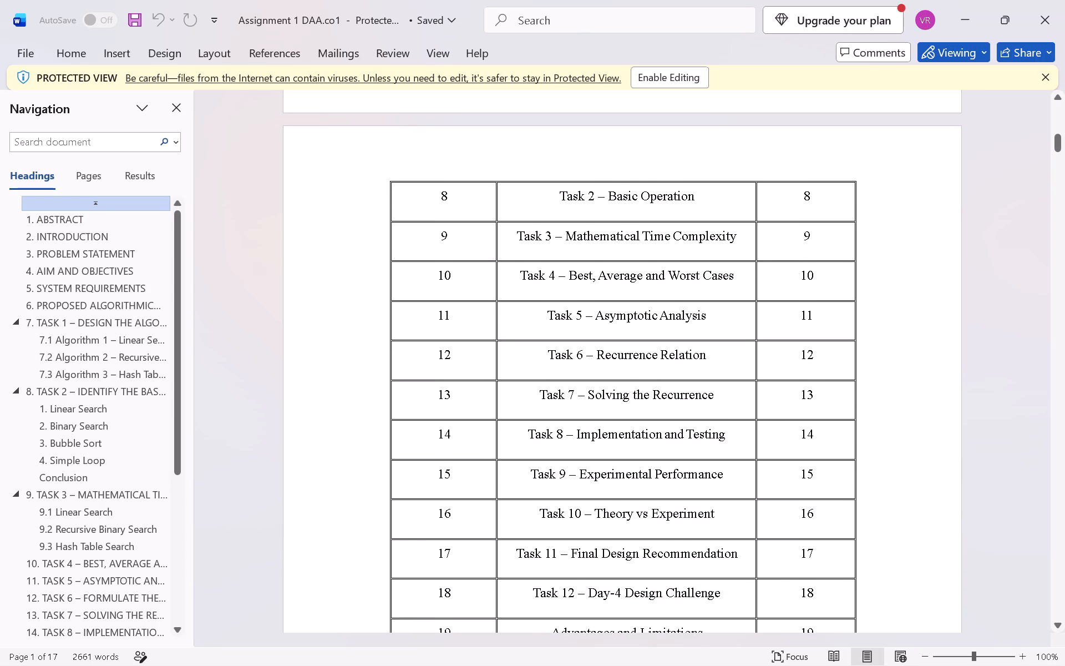
scroll(706, 305, up, 6)
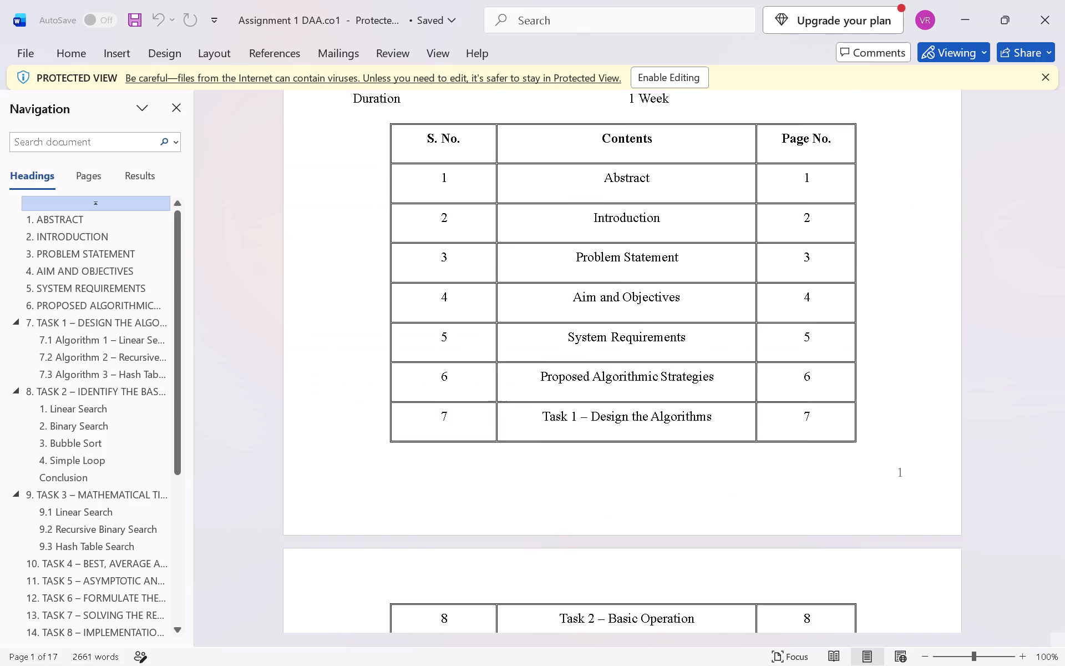
scroll(706, 305, up, 1)
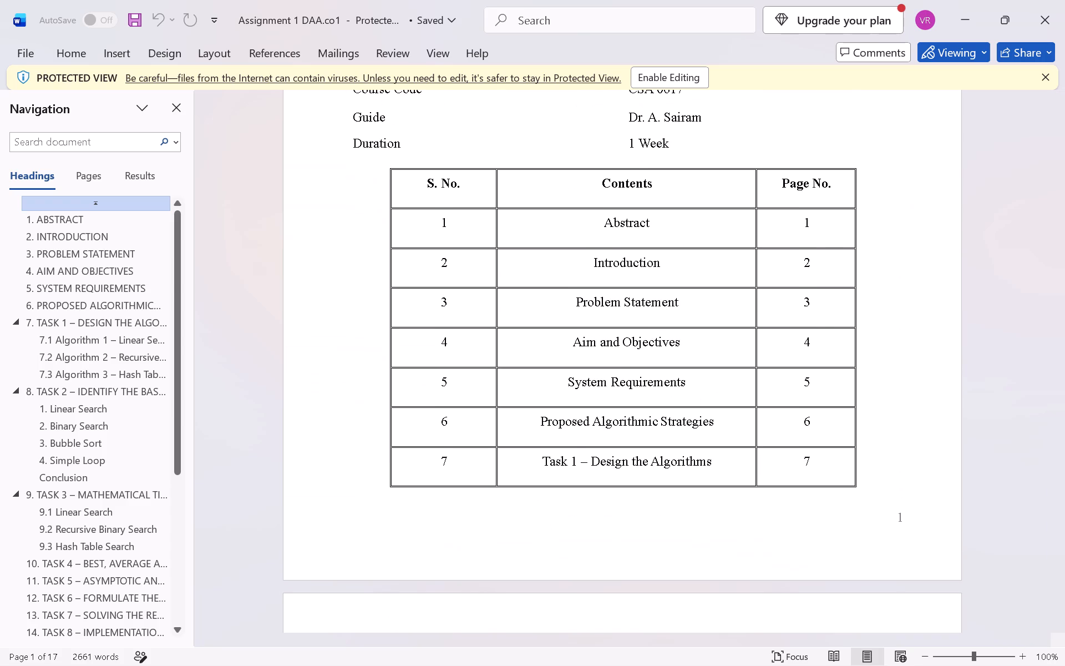
Look through the report's Aim and Objectives, System Requirements and Proposed Algorithmic Strategies sections, and return to the cover page.
scroll(706, 305, down, 13)
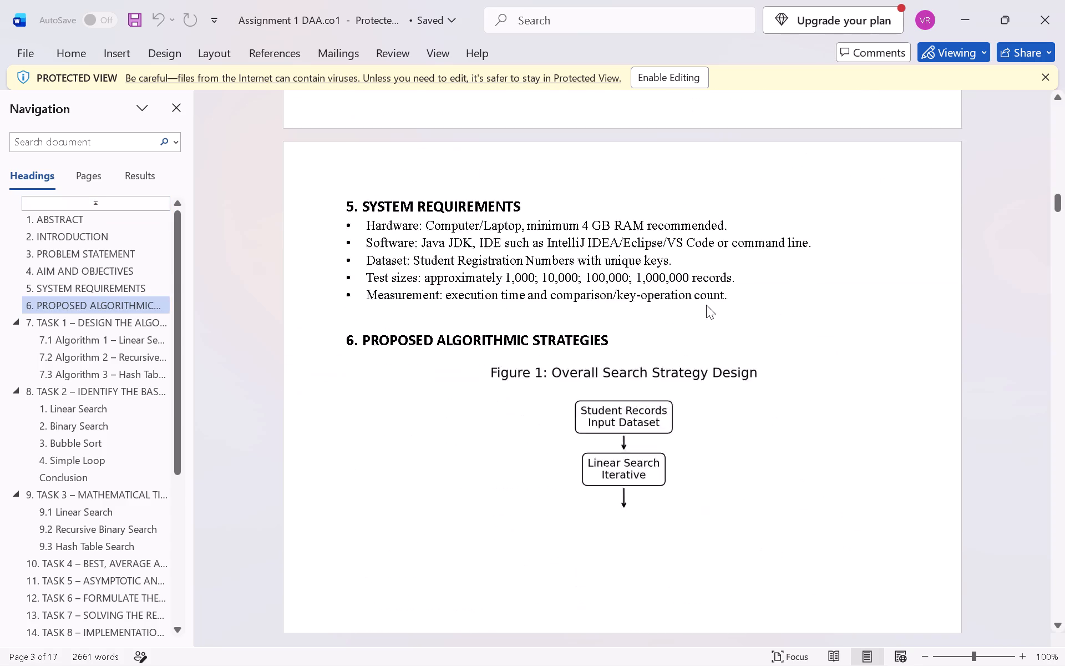
scroll(706, 305, up, 1)
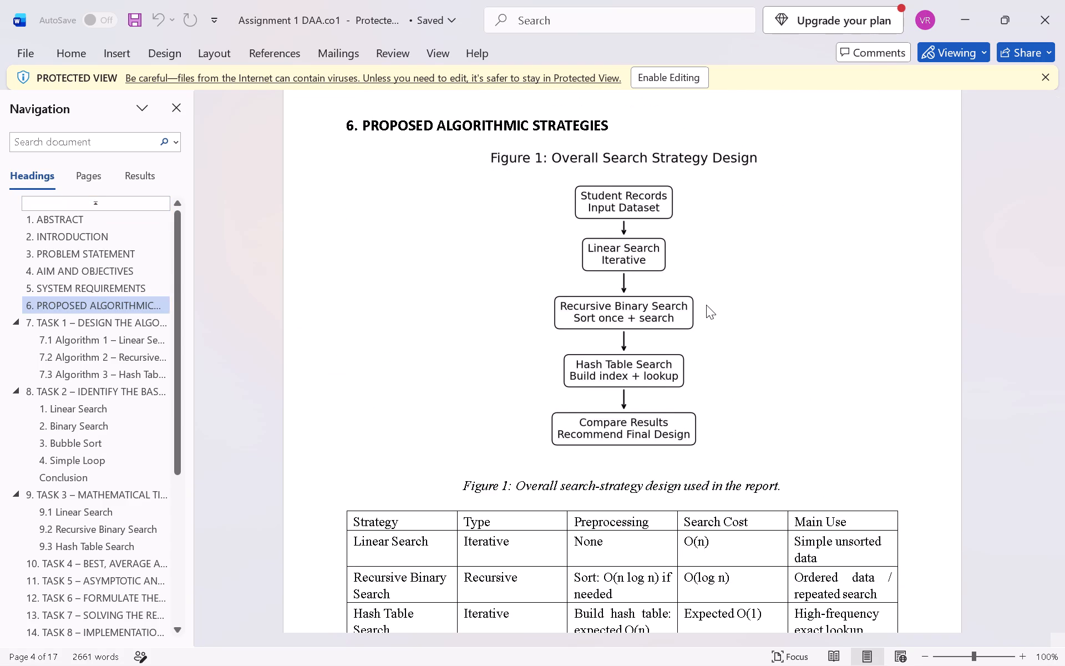
scroll(706, 305, up, 1)
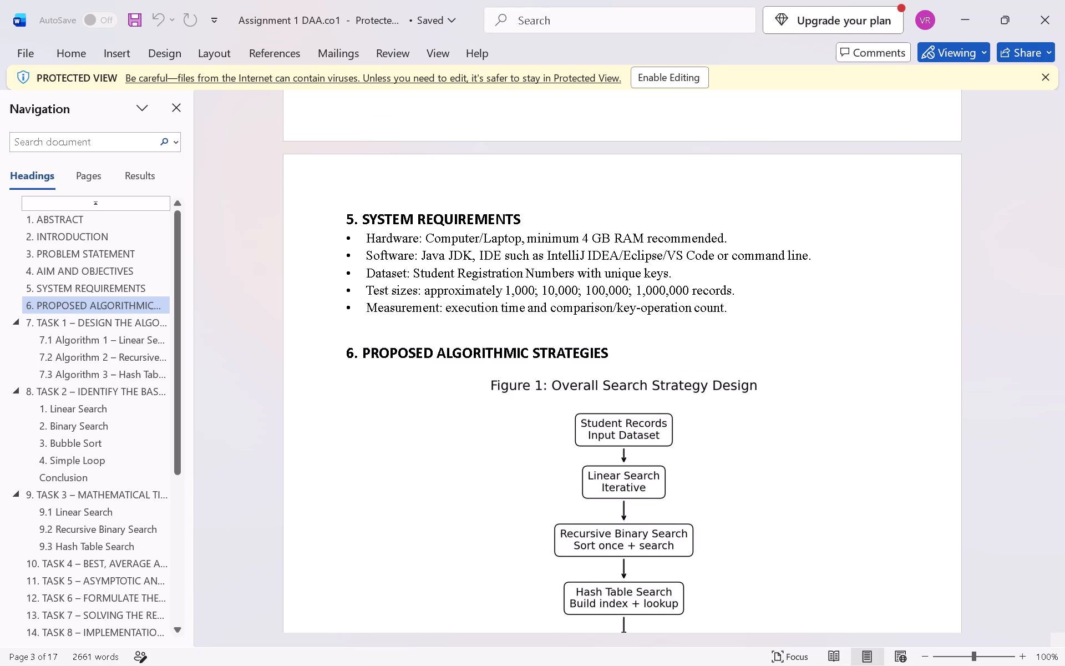
scroll(706, 305, up, 3)
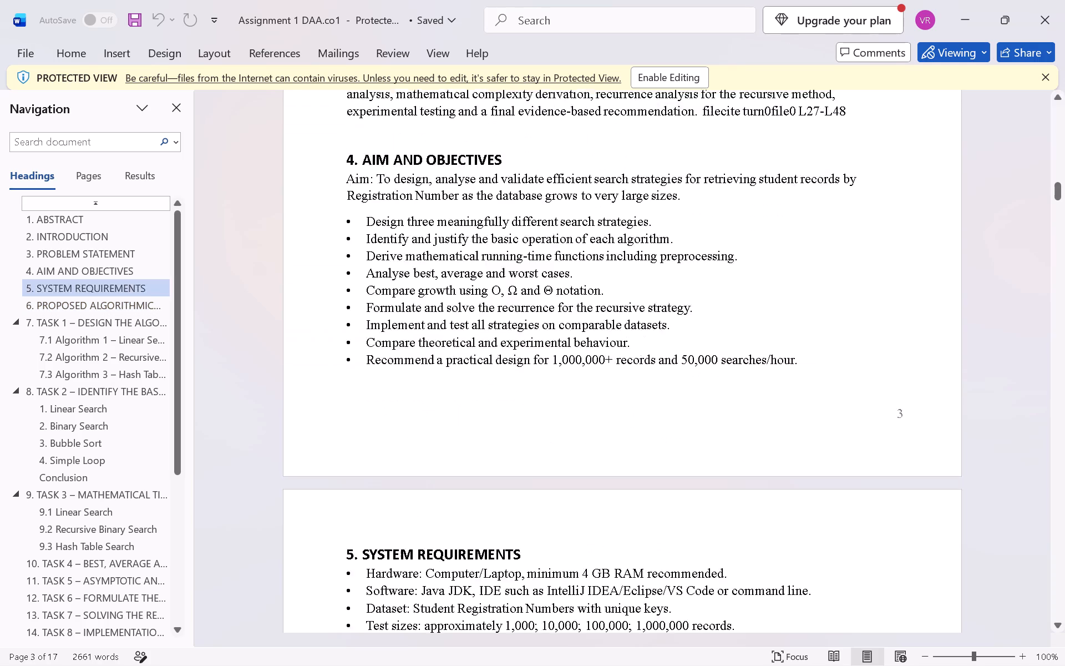
scroll(706, 305, up, 11)
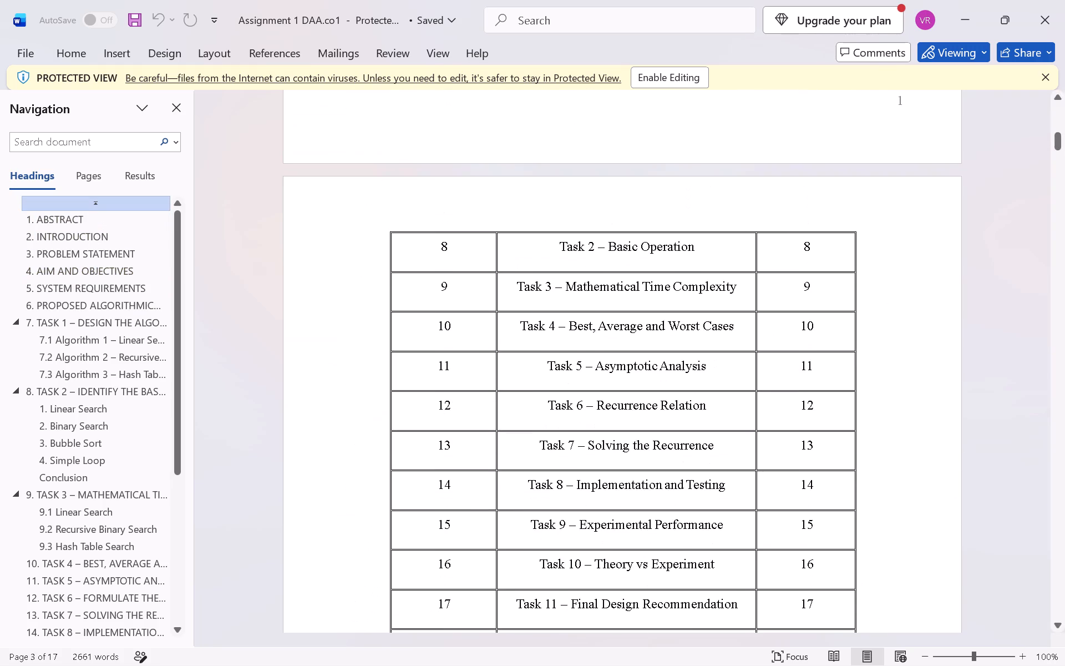
scroll(706, 305, up, 6)
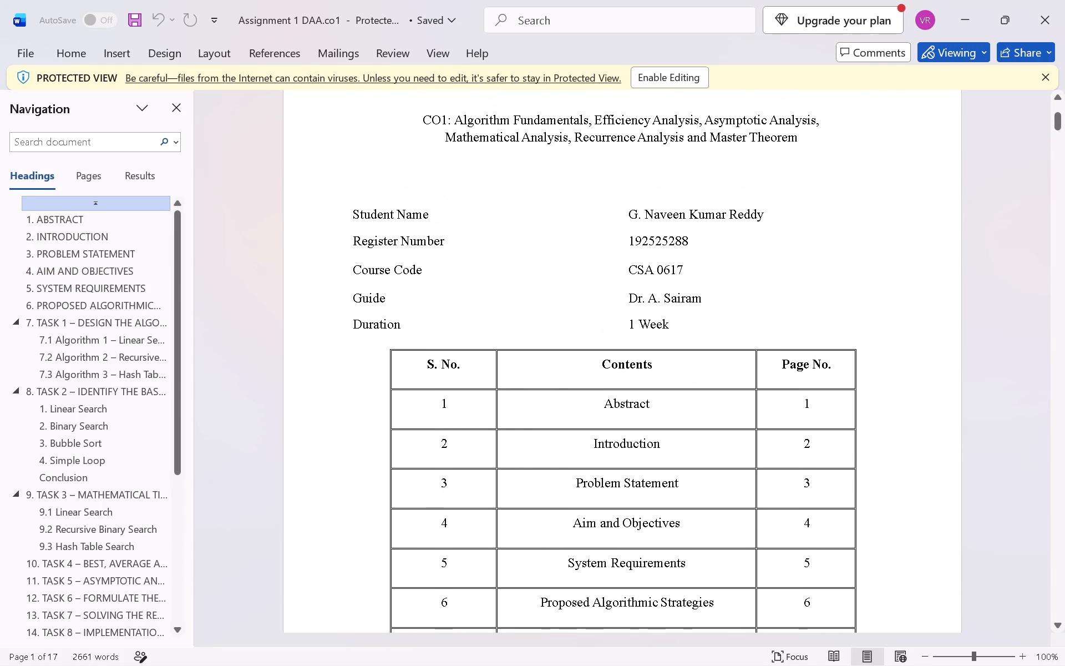
scroll(657, 191, up, 4)
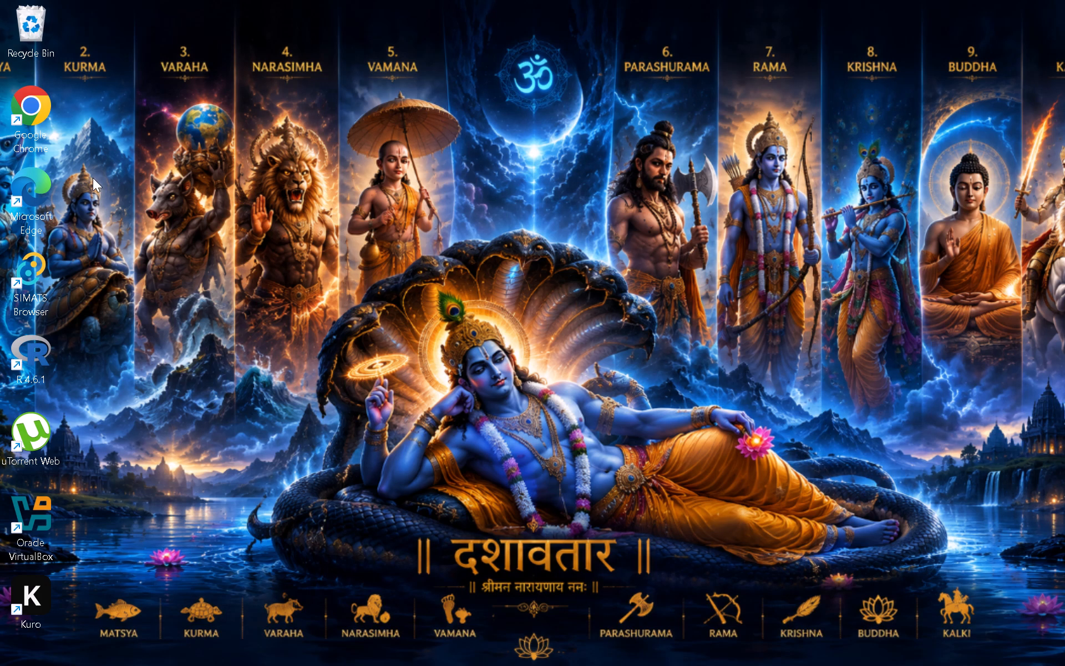
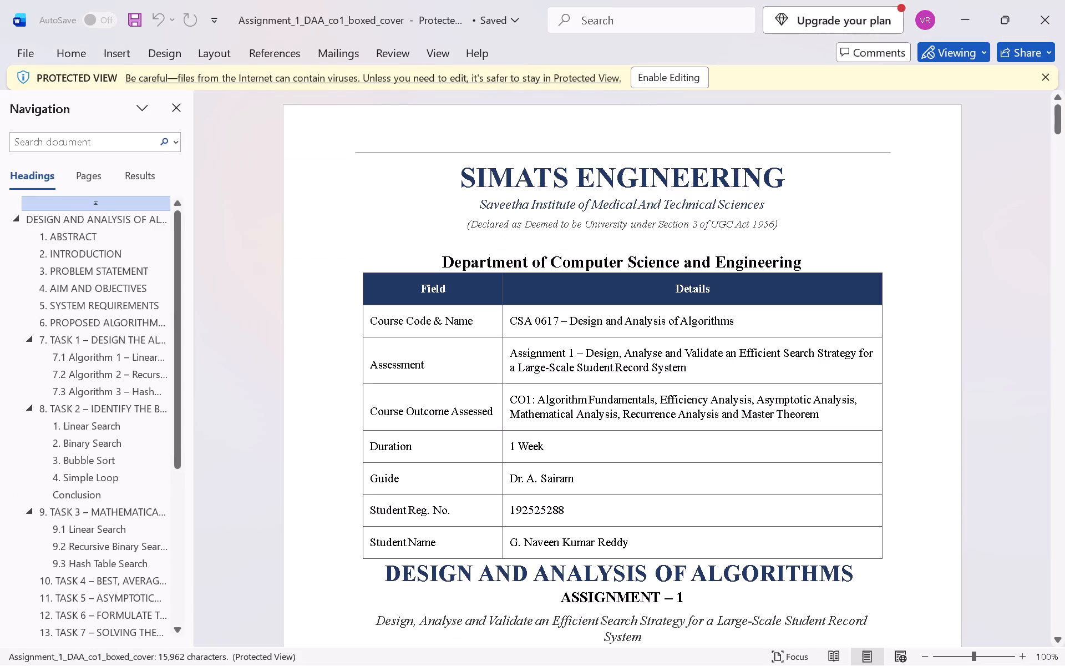
drag(641, 101, 652, 73)
click(652, 73)
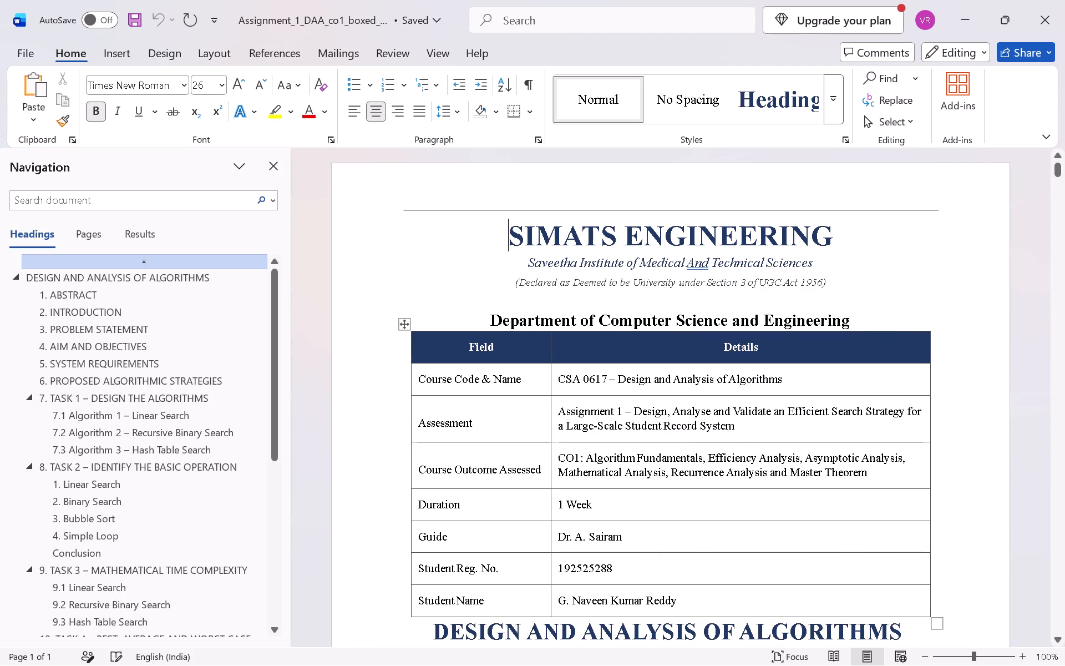
Remove the guide's name after "Dr." in the Guide row of the cover page's Field/Details table.
scroll(624, 346, down, 1)
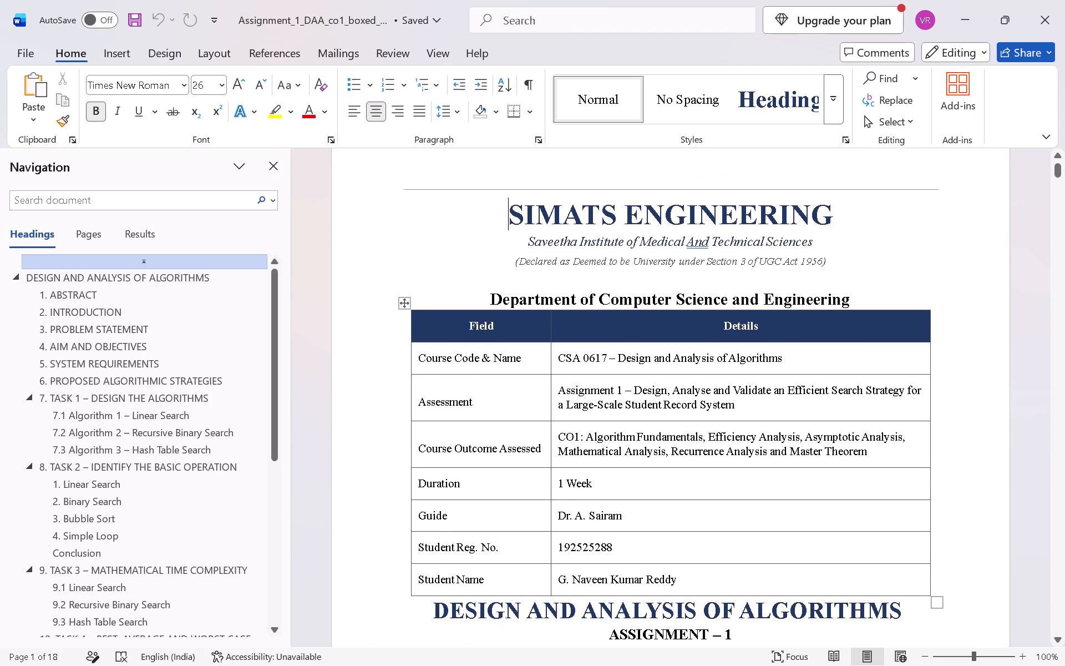
scroll(624, 346, down, 3)
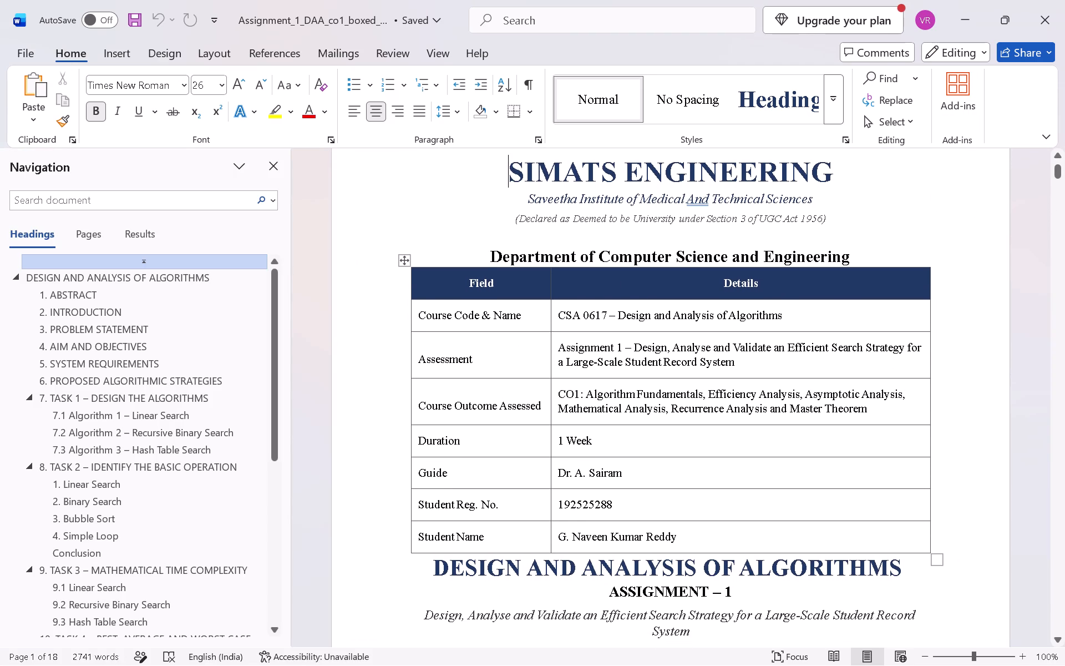
scroll(624, 346, down, 2)
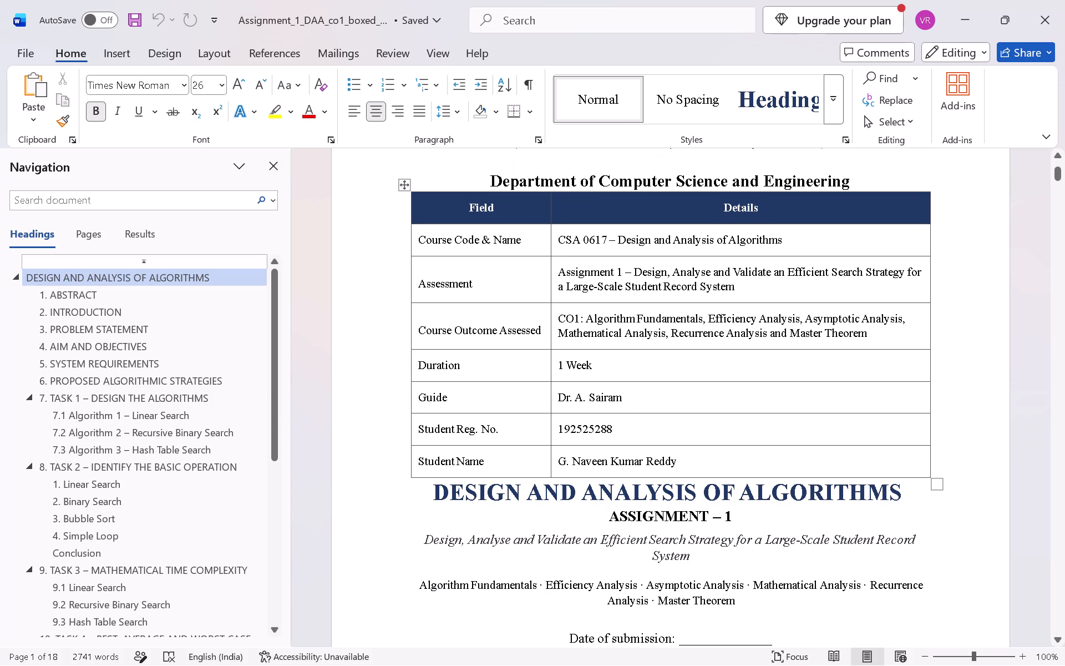
scroll(593, 383, down, 1)
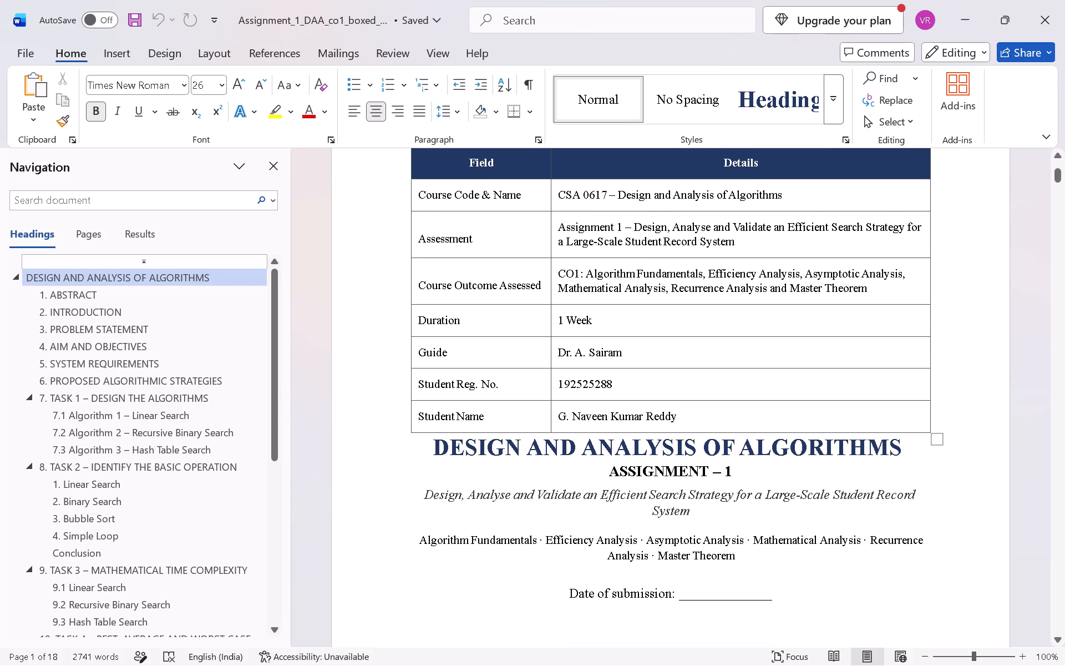
click(628, 355)
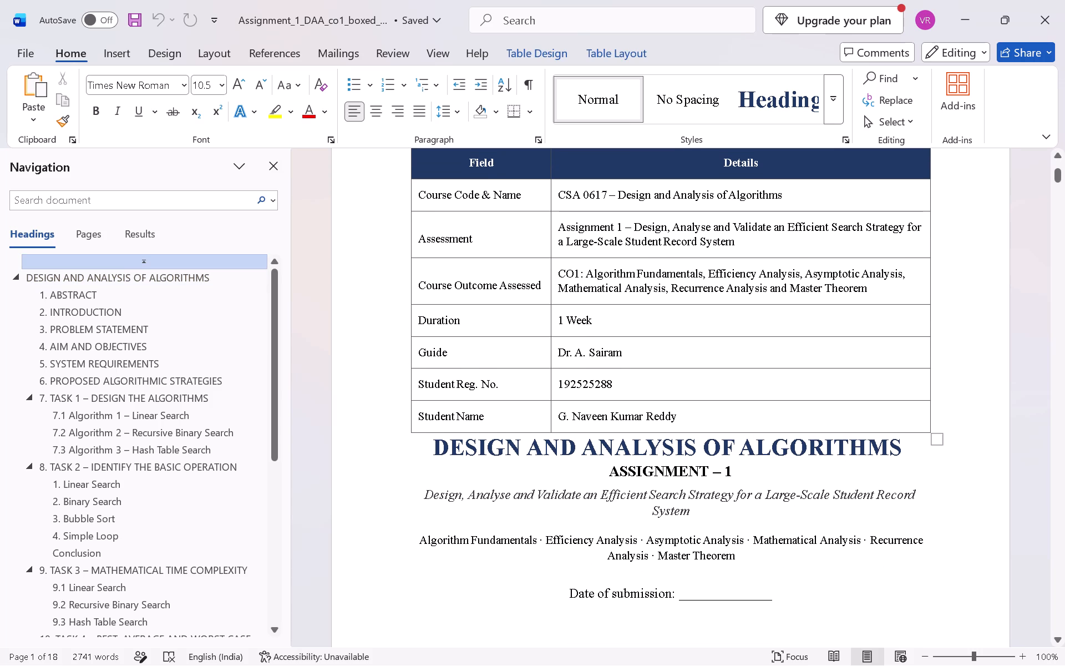
key(BackSpace)
key(BackSpace)
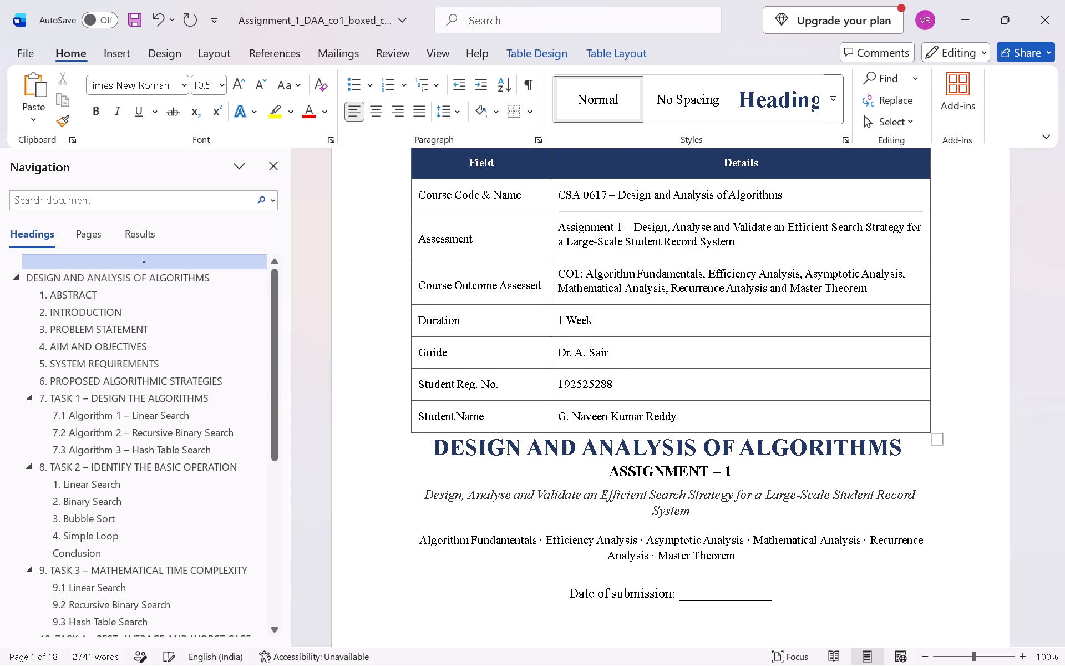
key(BackSpace)
key(BackSpace)
key(BackSpace)
key(BackSpace)
key(BackSpace)
key(BackSpace)
key(BackSpace)
key(BackSpace)
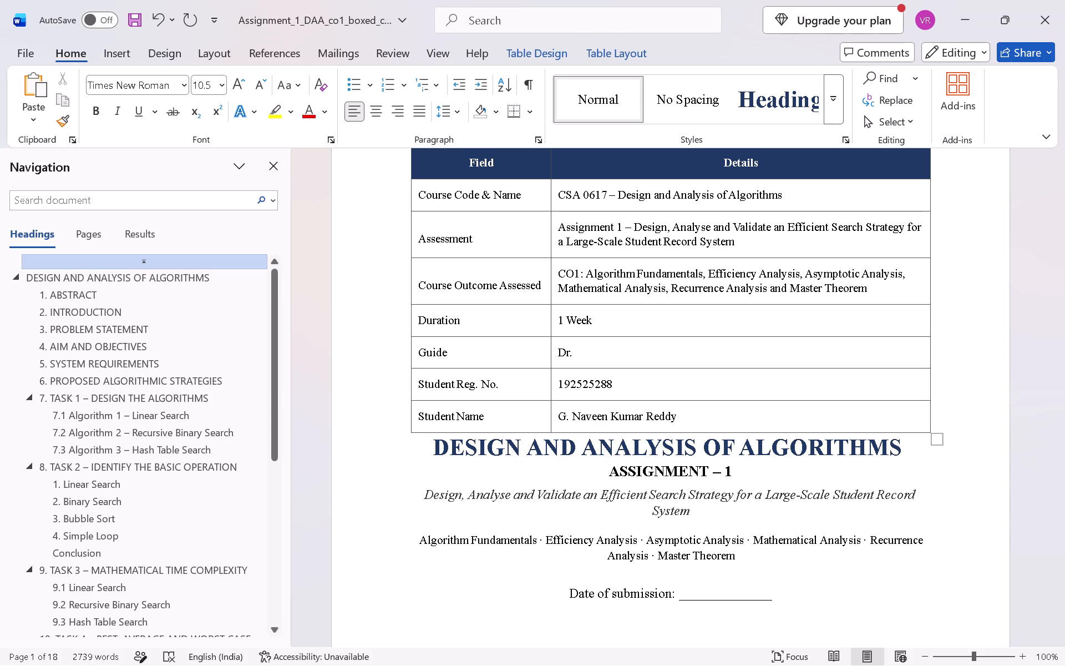
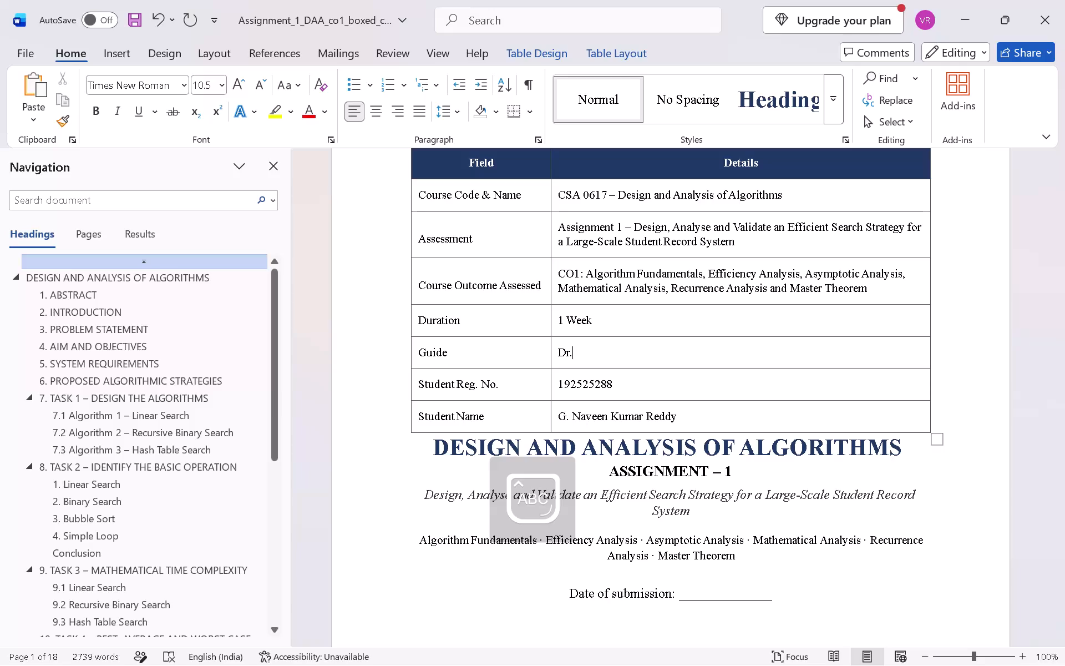
Enter the new guide's name after "Dr." in the cover table's Guide row, separated by a space.
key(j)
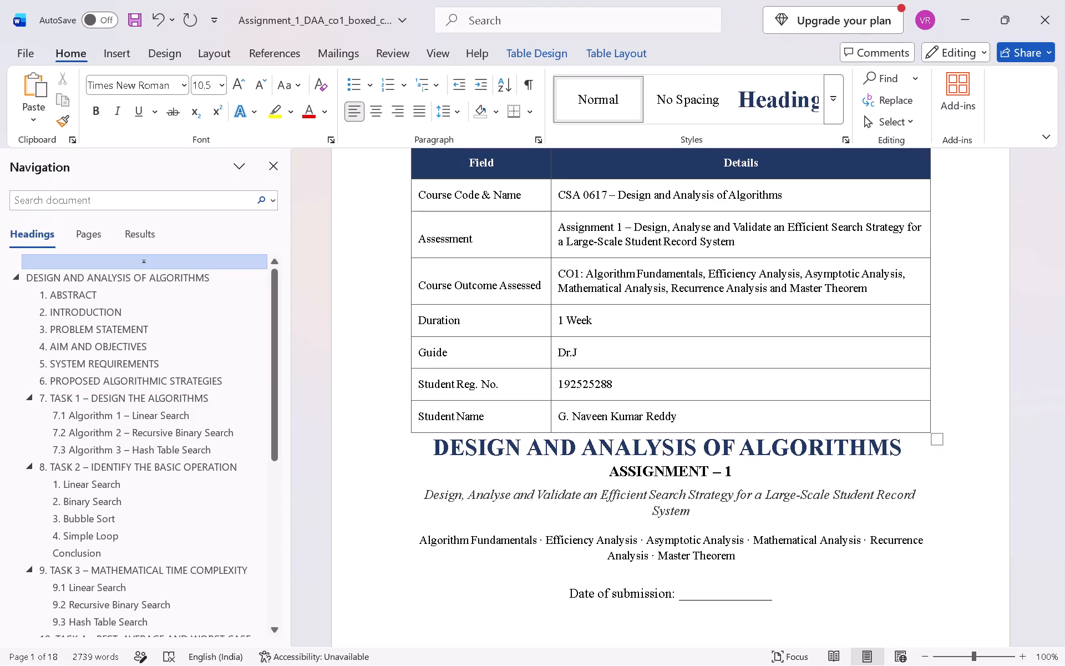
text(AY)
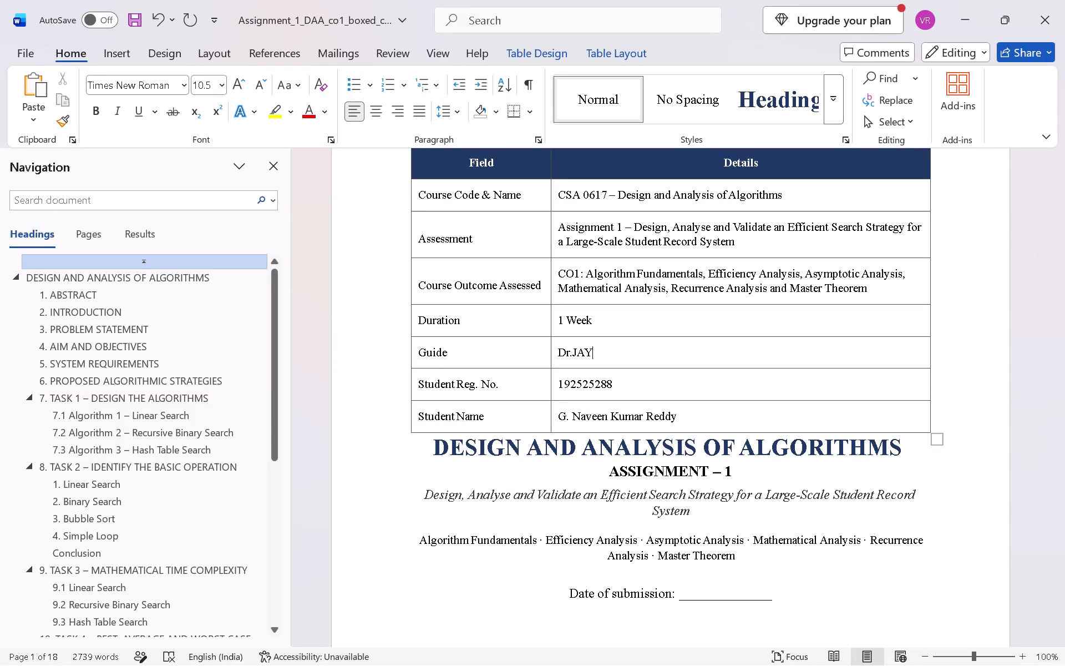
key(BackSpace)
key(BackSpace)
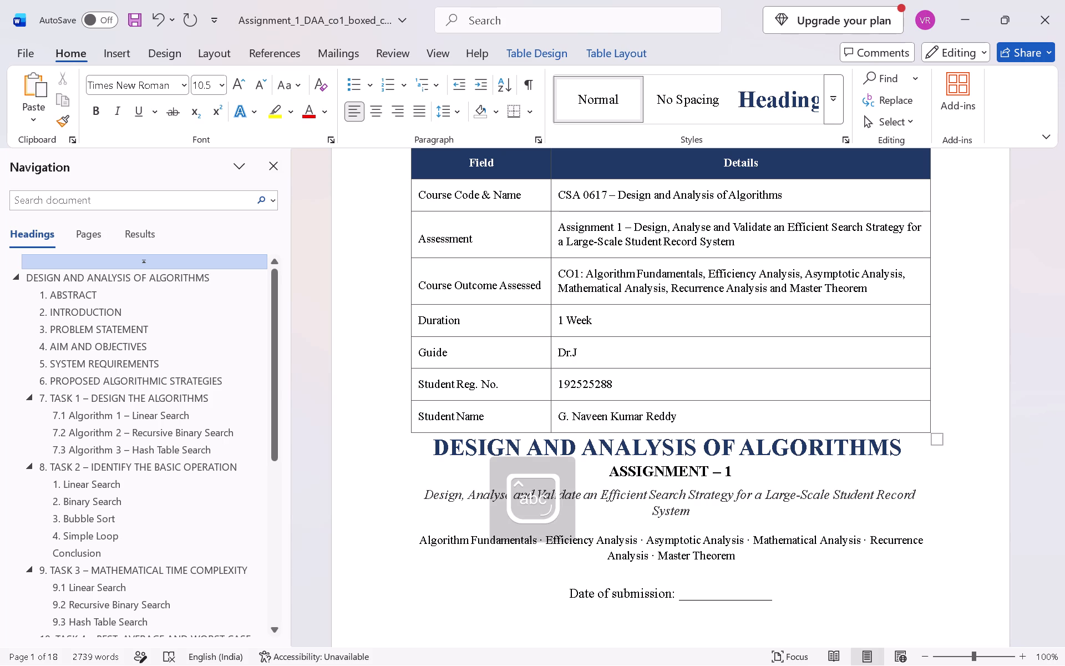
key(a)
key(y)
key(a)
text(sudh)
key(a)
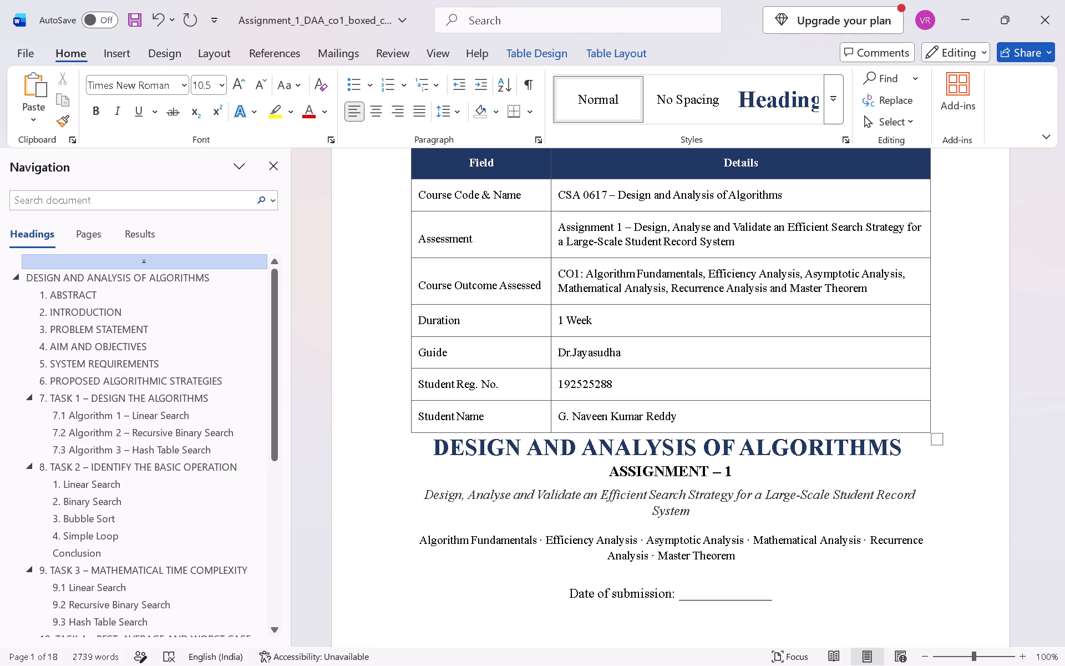
click(572, 354)
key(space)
click(562, 351)
Replace the last three digits of the registration number in the cover table's Student Reg. No. row.
click(613, 384)
key(BackSpace)
key(BackSpace)
key(BackSpace)
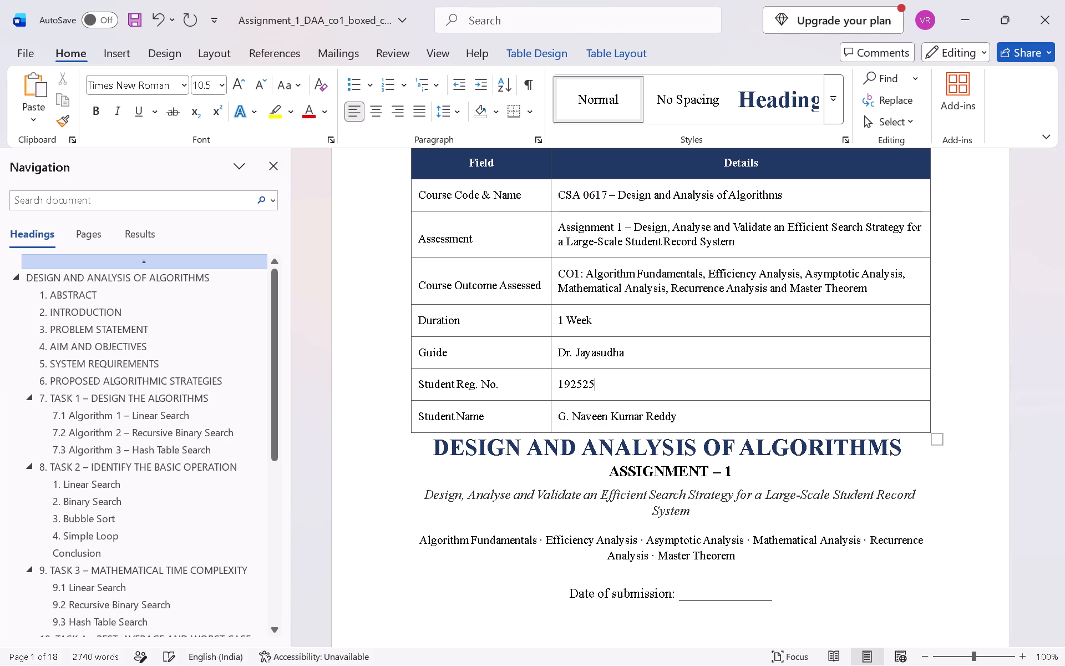
Complete the registration number in the cover table's Student Reg. No. row with its new last three digits.
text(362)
Change the font of the guide's title and name in the cover table's Guide row to Aptos (Body).
drag(560, 351, 612, 362)
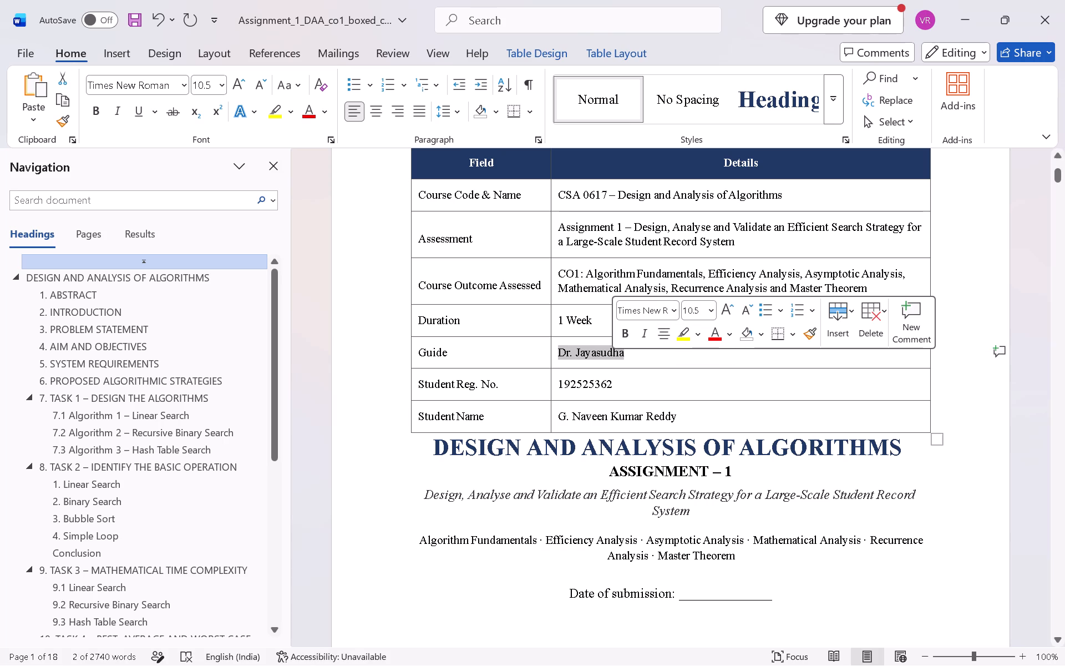
click(671, 313)
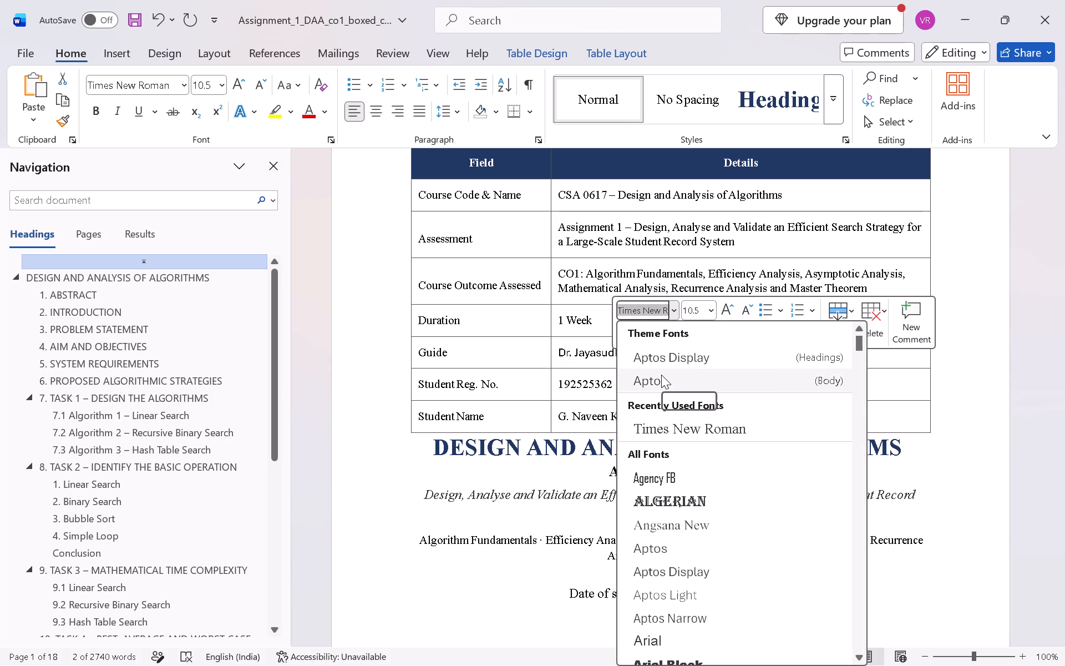
click(661, 375)
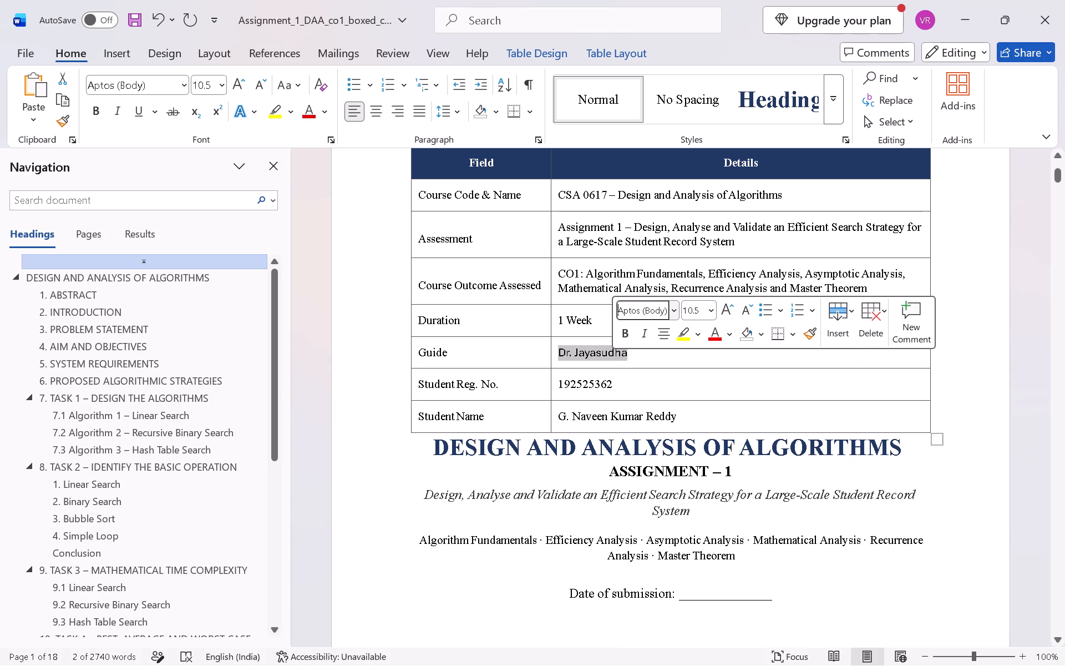
click(657, 361)
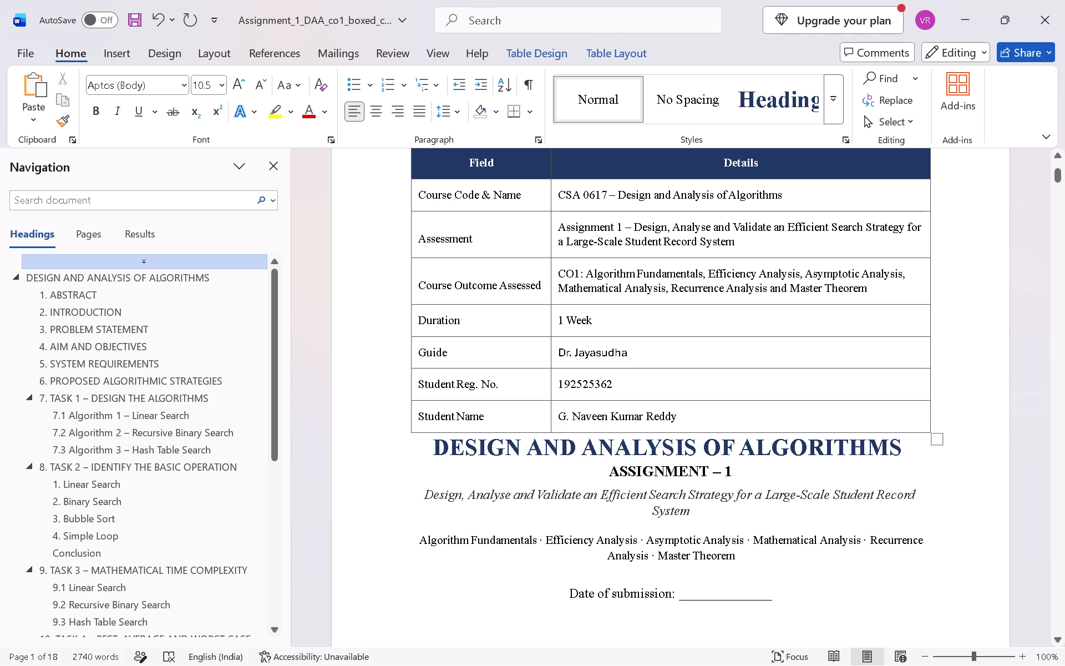
Replace the given names and initial before "Reddy" in the Student Name row with the new student's.
click(640, 416)
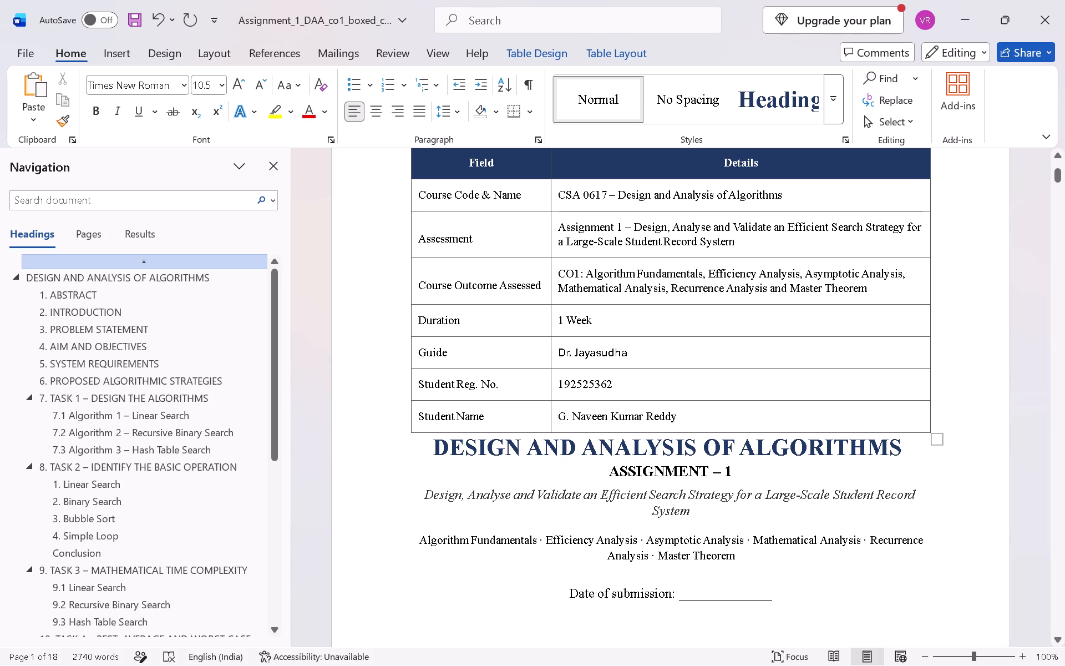
click(641, 417)
key(BackSpace)
key(BackSpace)
key(BackSpace)
key(BackSpace)
key(BackSpace)
key(BackSpace)
key(BackSpace)
key(BackSpace)
key(BackSpace)
key(BackSpace)
key(BackSpace)
key(BackSpace)
key(BackSpace)
key(BackSpace)
key(BackSpace)
key(Right)
key(BackSpace)
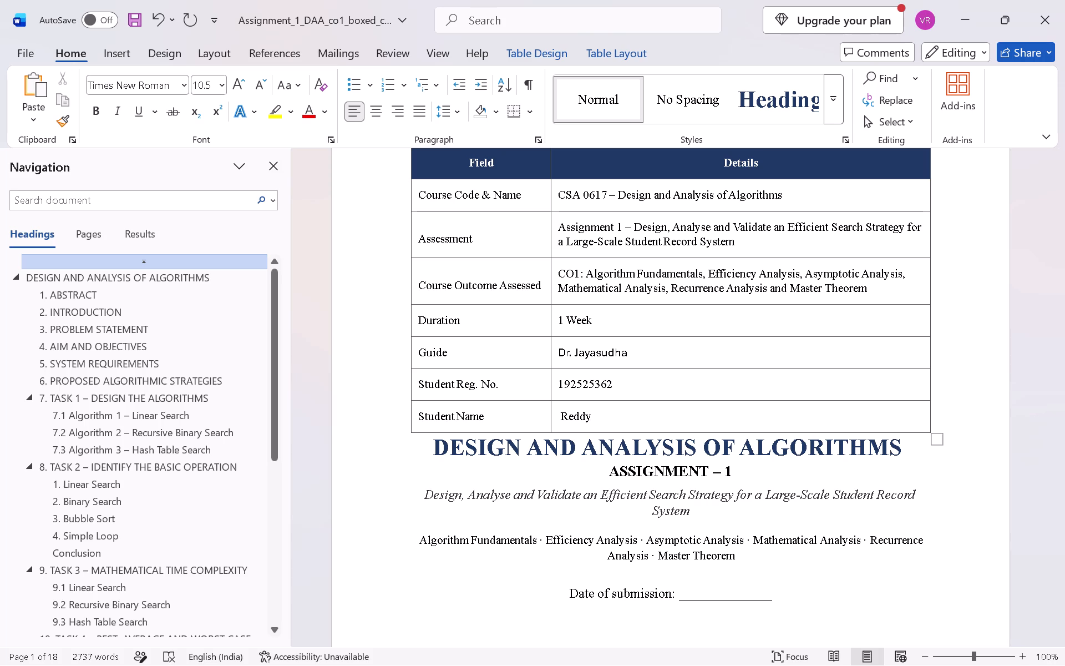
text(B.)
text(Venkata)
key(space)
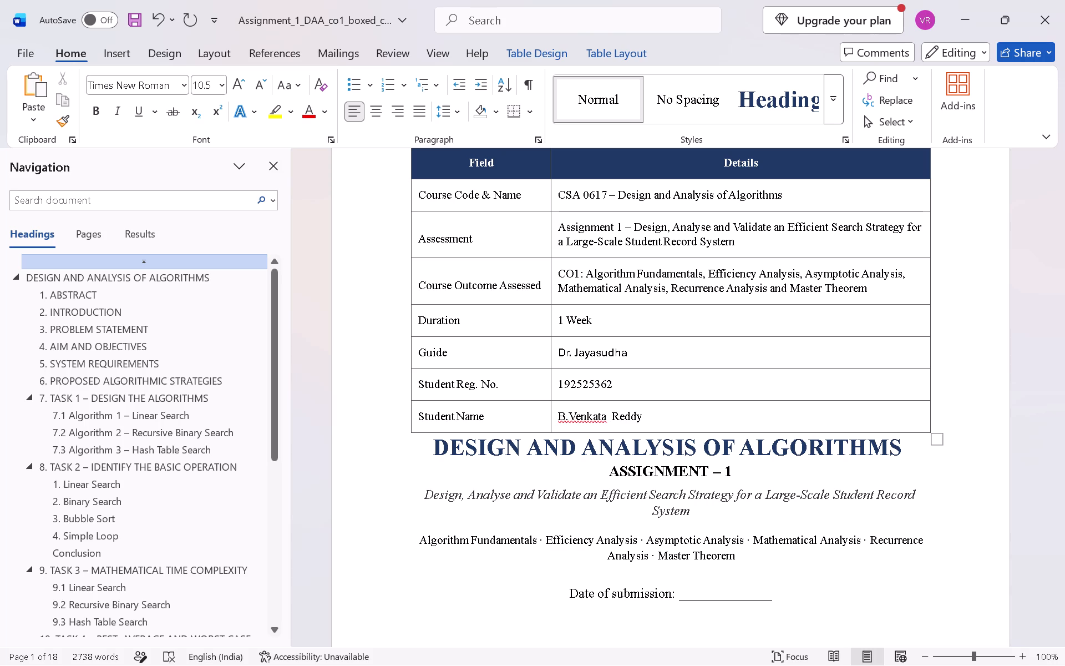
Tidy the Student Name row's spacing: remove the extra space before the surname and add one between the initial and its period.
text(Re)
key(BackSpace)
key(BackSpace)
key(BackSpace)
click(567, 418)
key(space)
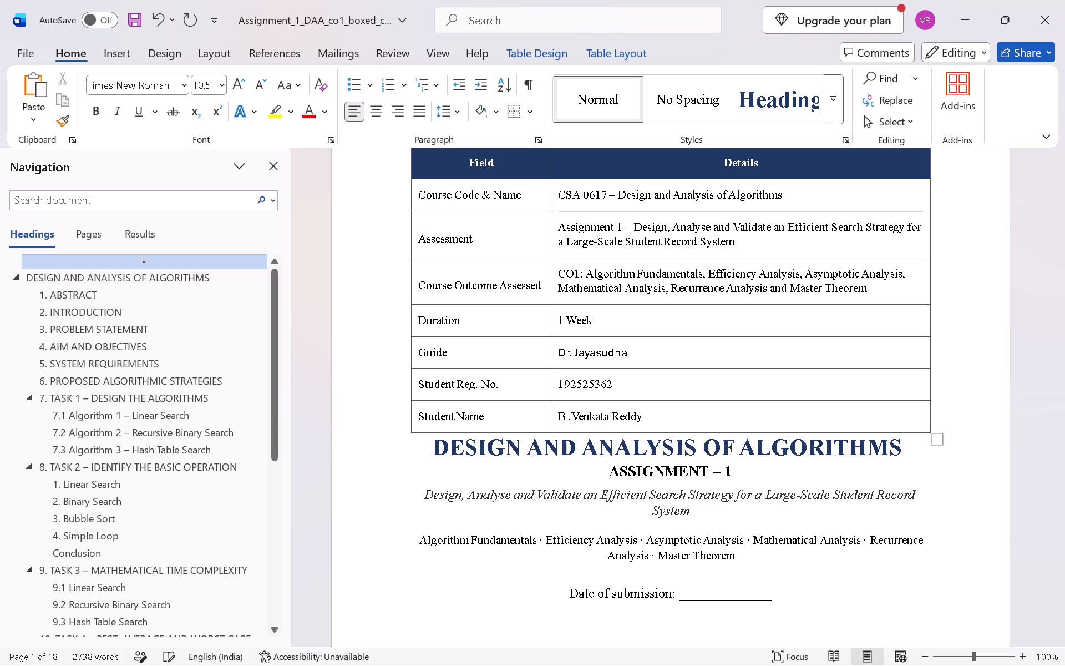
Insert a space between "Dr" and its period in the cover table's Guide row.
click(569, 355)
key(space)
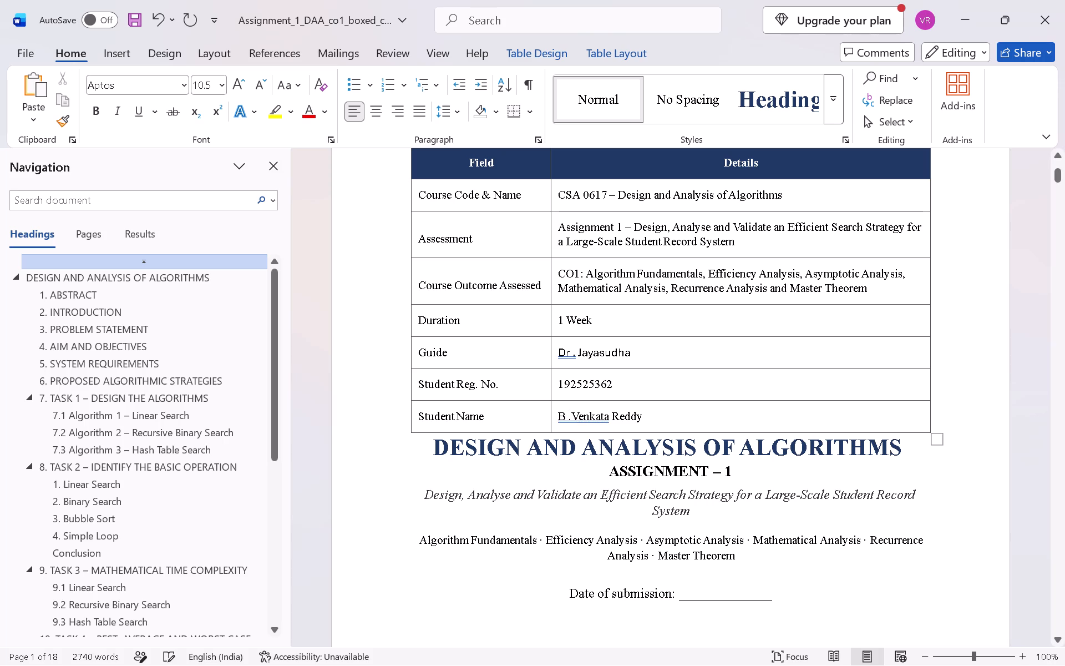
click(677, 359)
click(572, 351)
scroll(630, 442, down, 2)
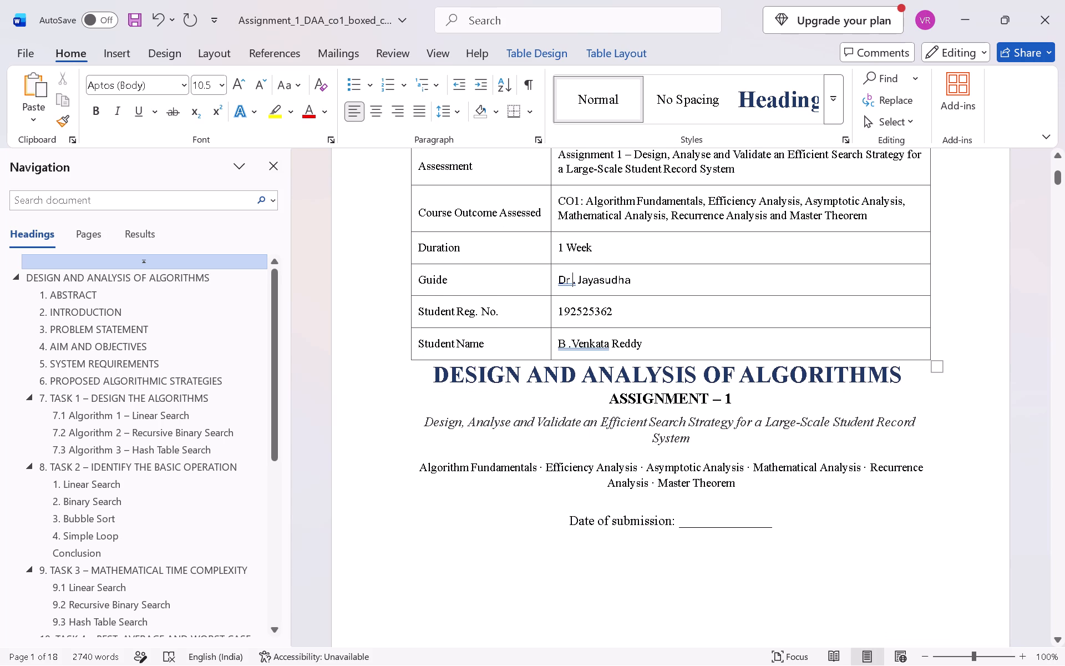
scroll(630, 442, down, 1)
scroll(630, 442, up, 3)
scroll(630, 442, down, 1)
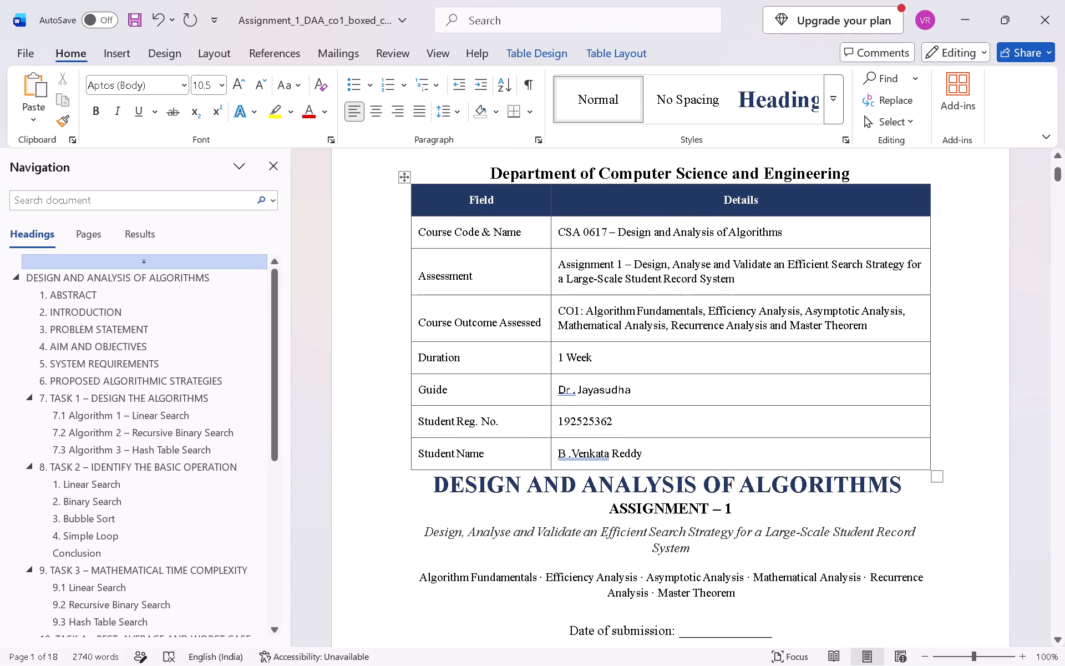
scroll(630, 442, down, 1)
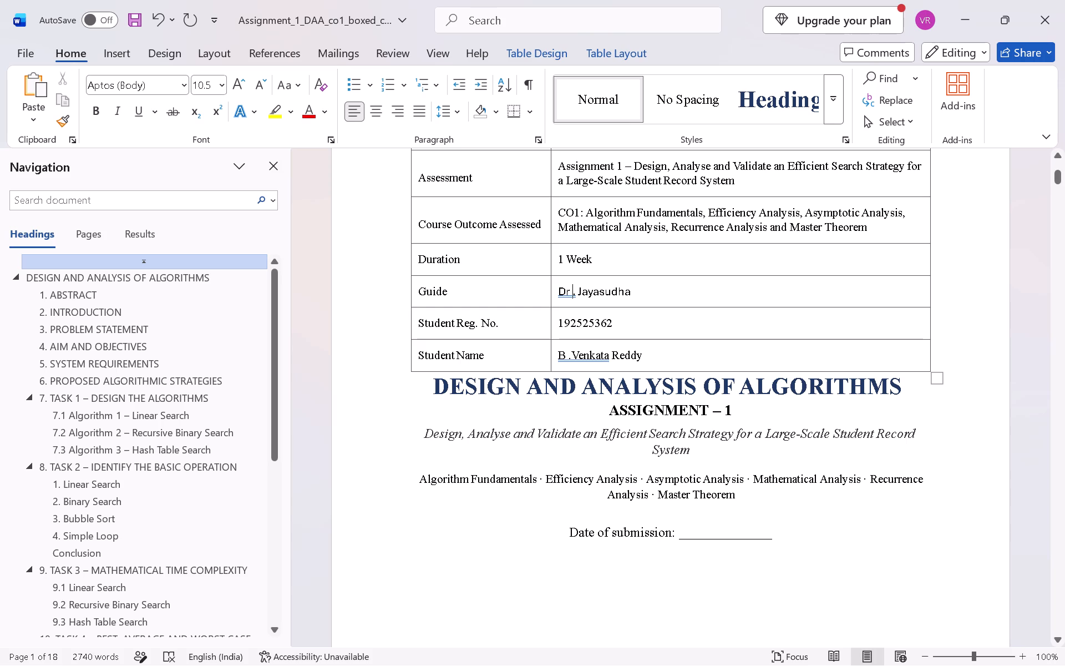
Review the edited cover page from the SIMATS ENGINEERING heading down to the date of submission line.
scroll(623, 487, down, 7)
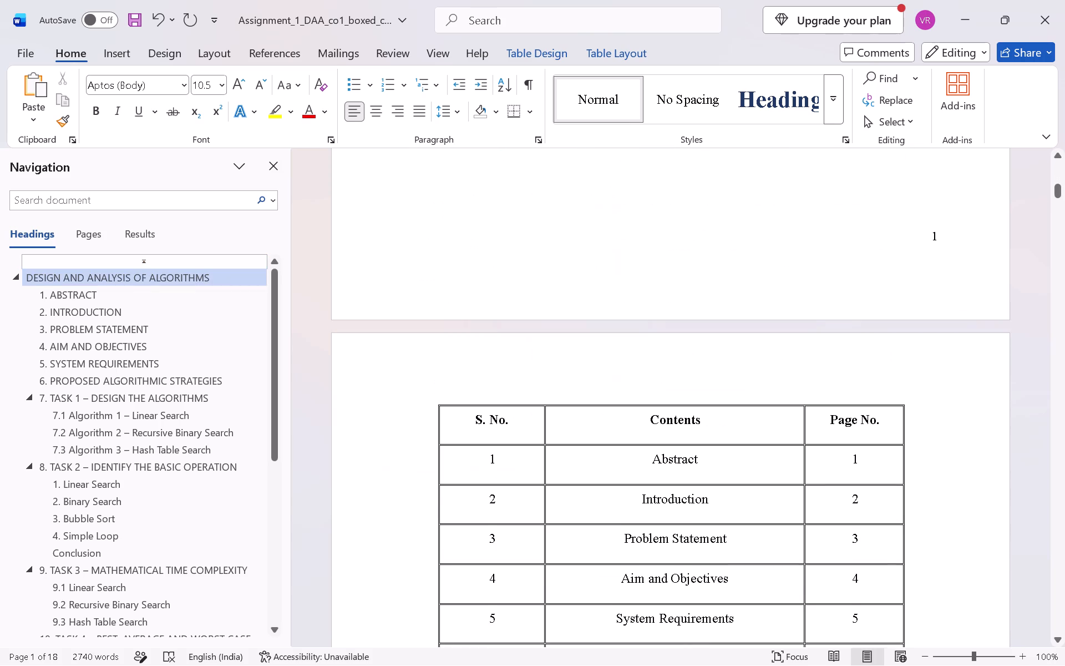
scroll(623, 487, up, 12)
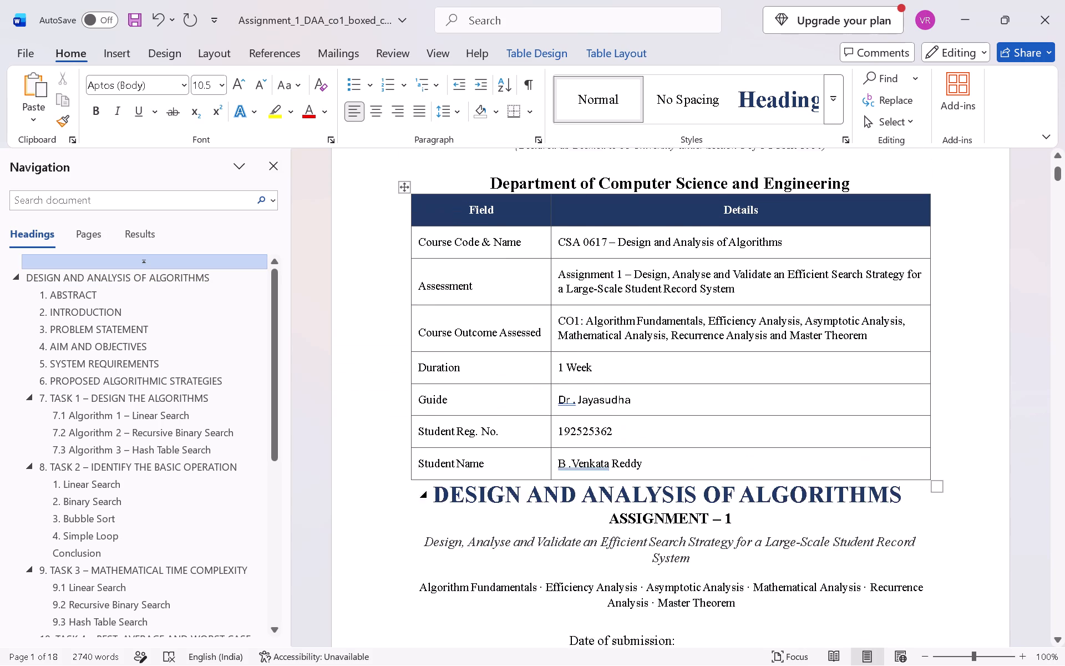
scroll(623, 487, up, 5)
scroll(623, 487, down, 1)
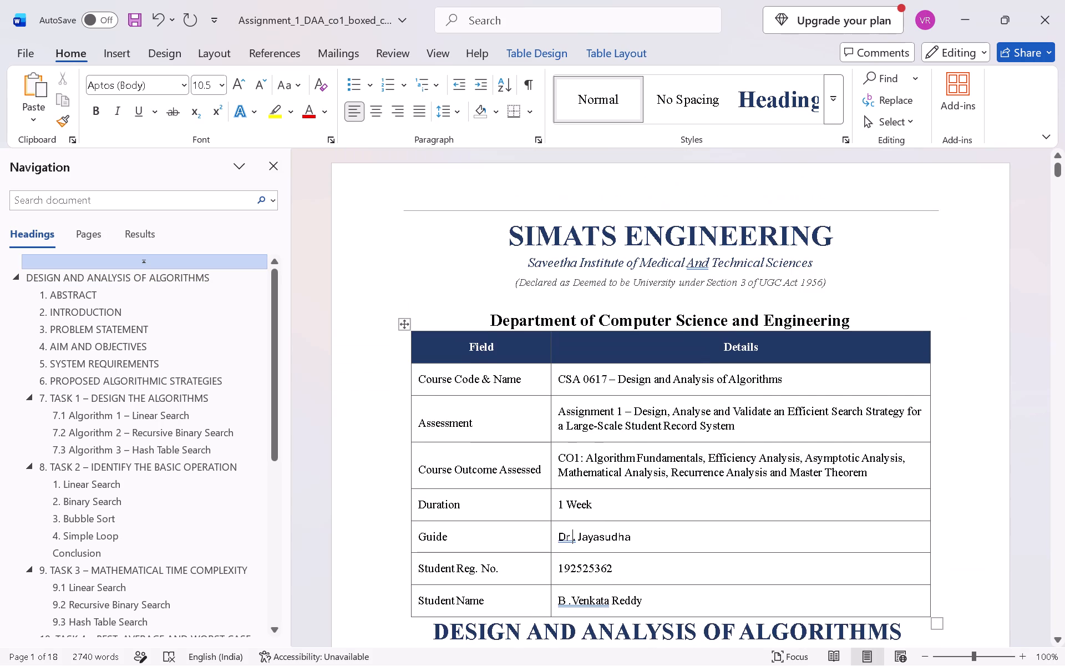
scroll(623, 487, down, 3)
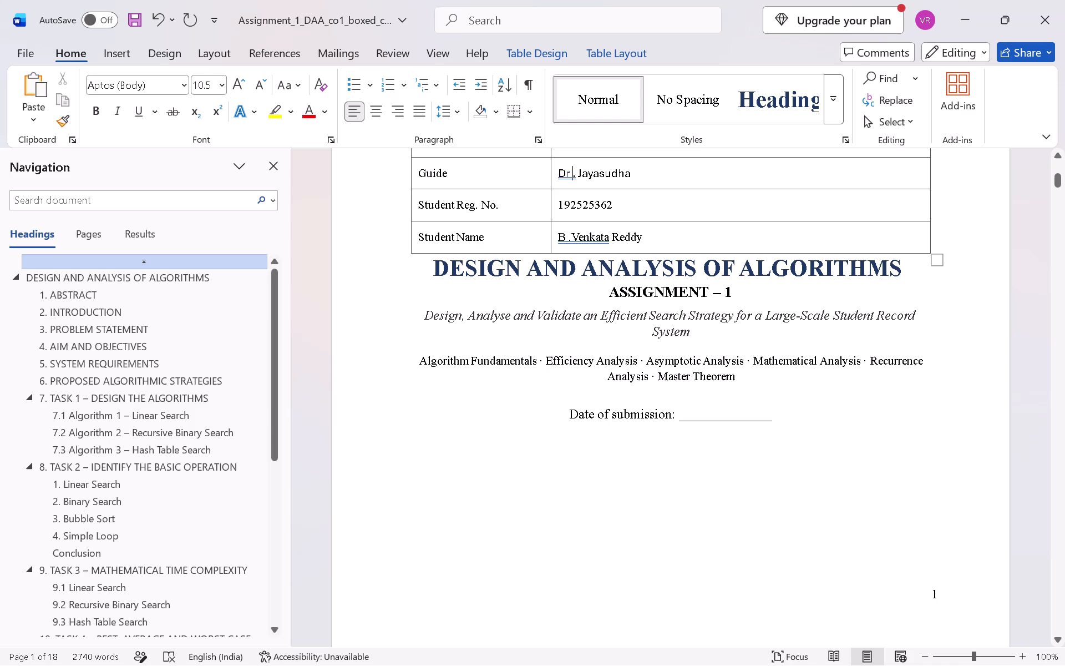
scroll(623, 487, down, 1)
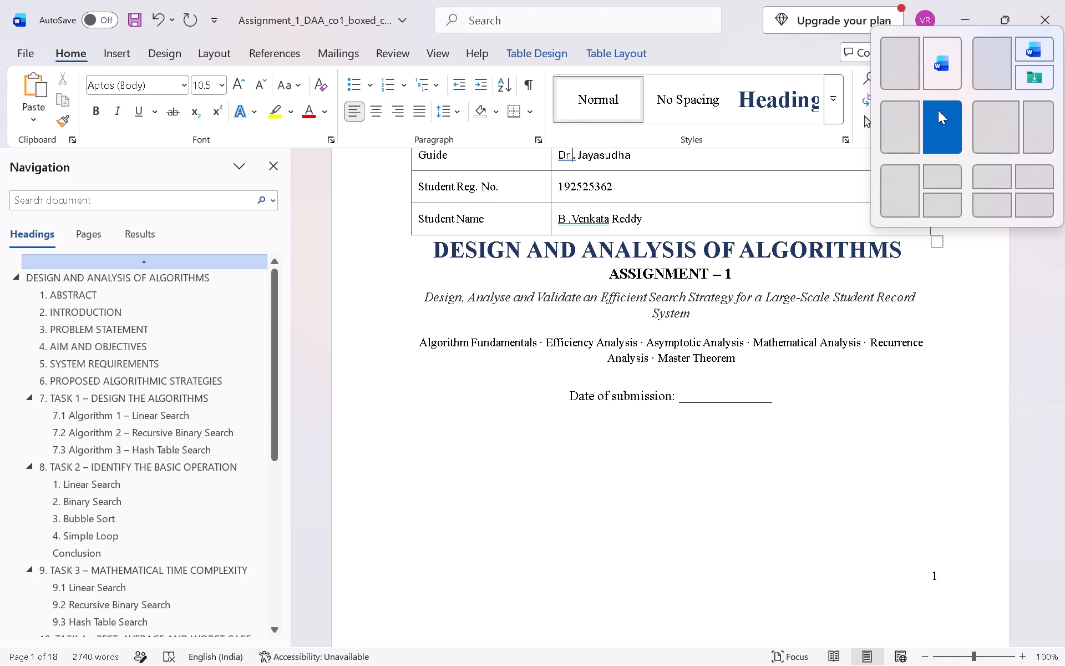
Arrange the Word document side by side with the Chrome window containing the Claude PDF preview.
click(937, 111)
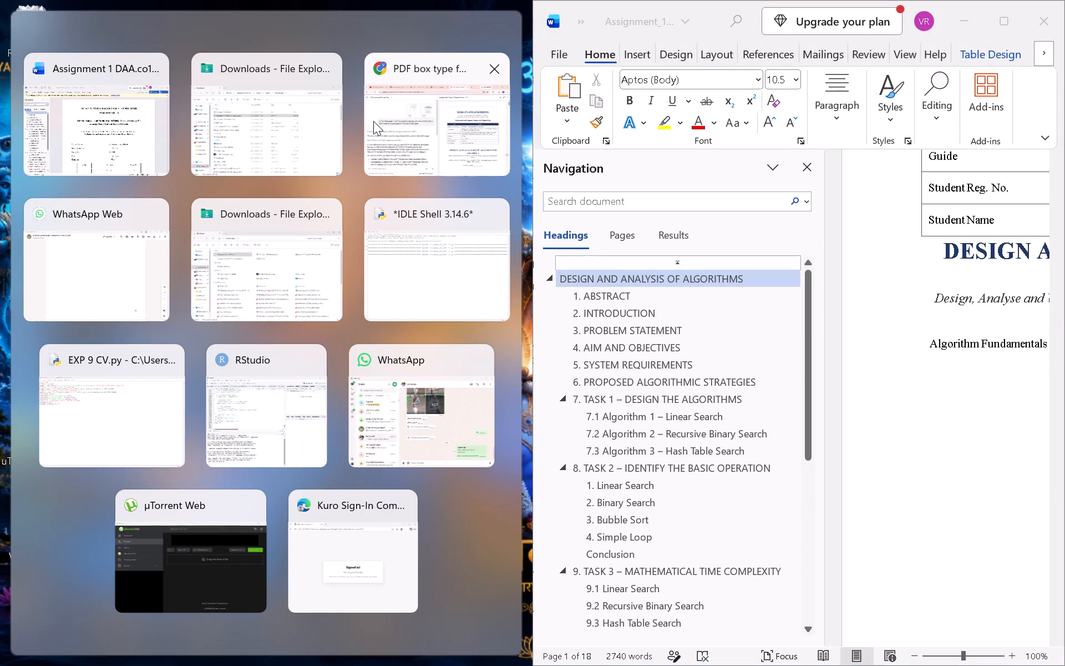
click(424, 119)
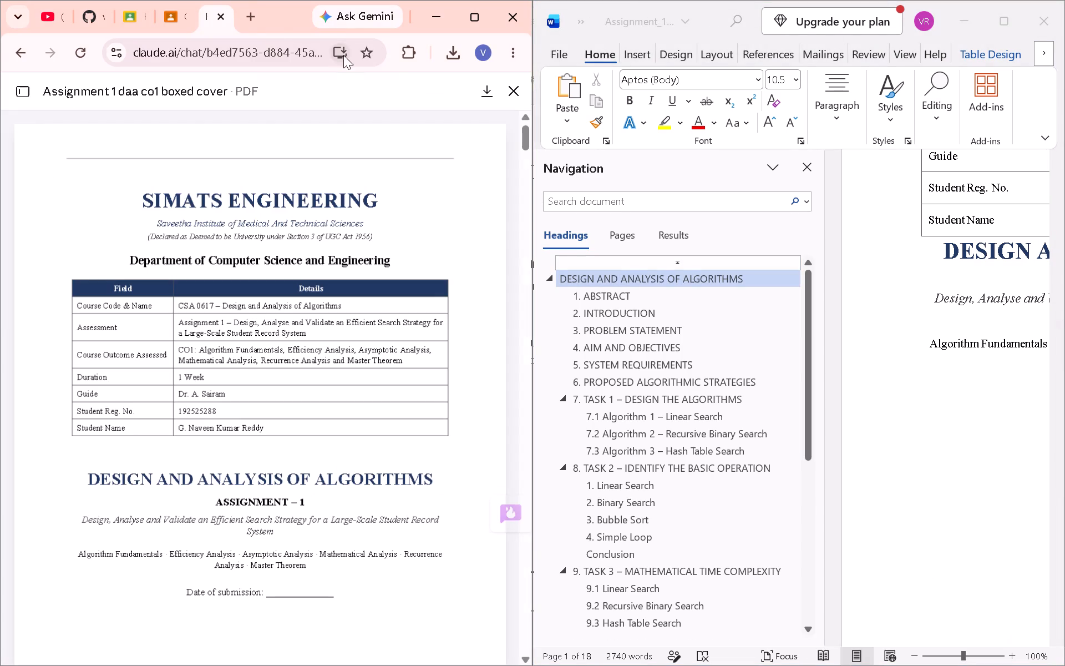
Open CSA0621-CO1AT1.pdf from the CO1AT1 assignment in Google Classroom and read its title, CO1 and duration details on page 2.
click(184, 22)
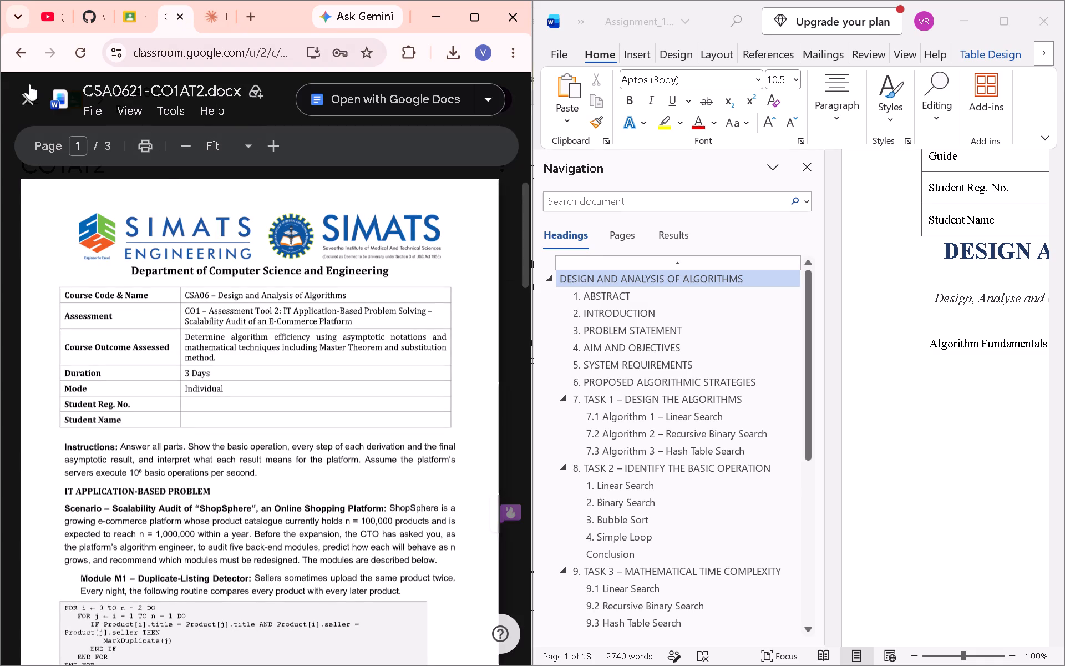
click(18, 98)
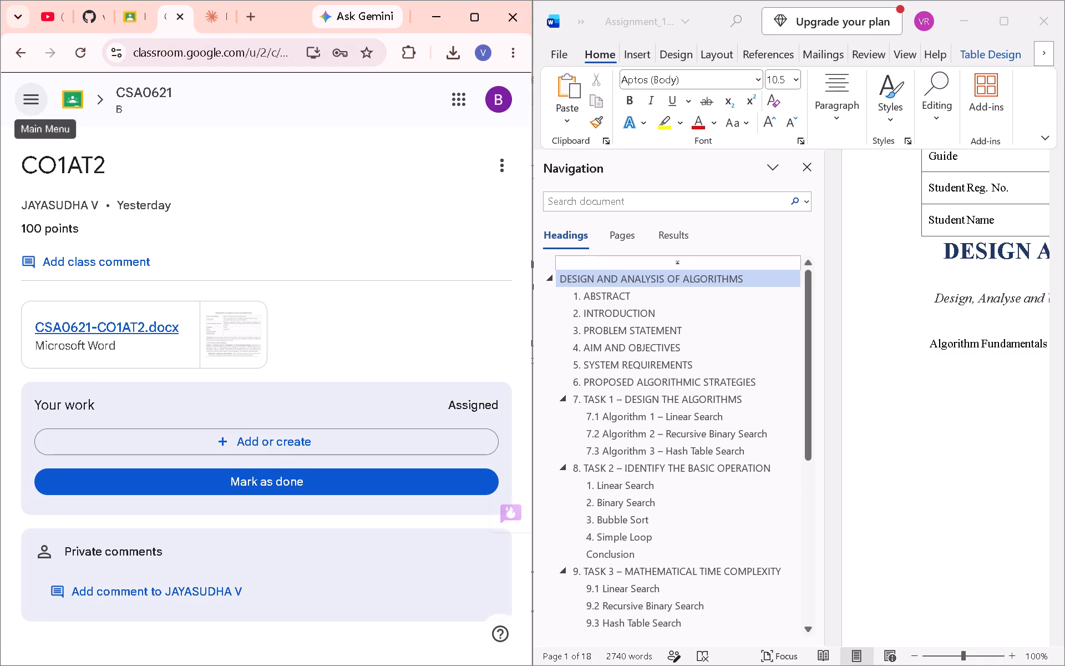
click(16, 44)
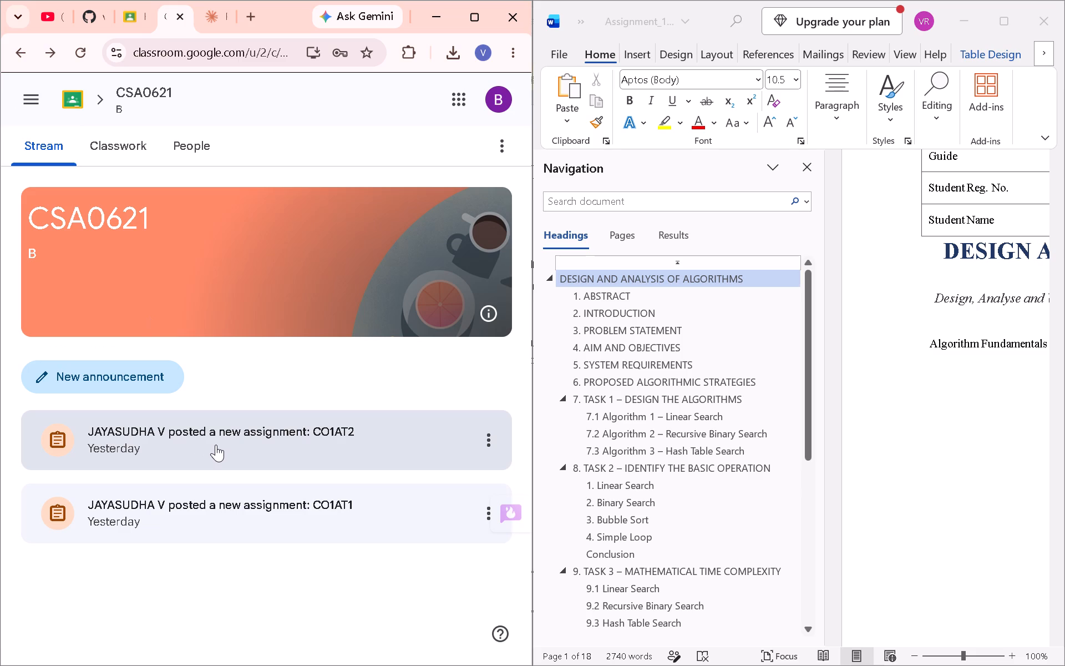
click(229, 504)
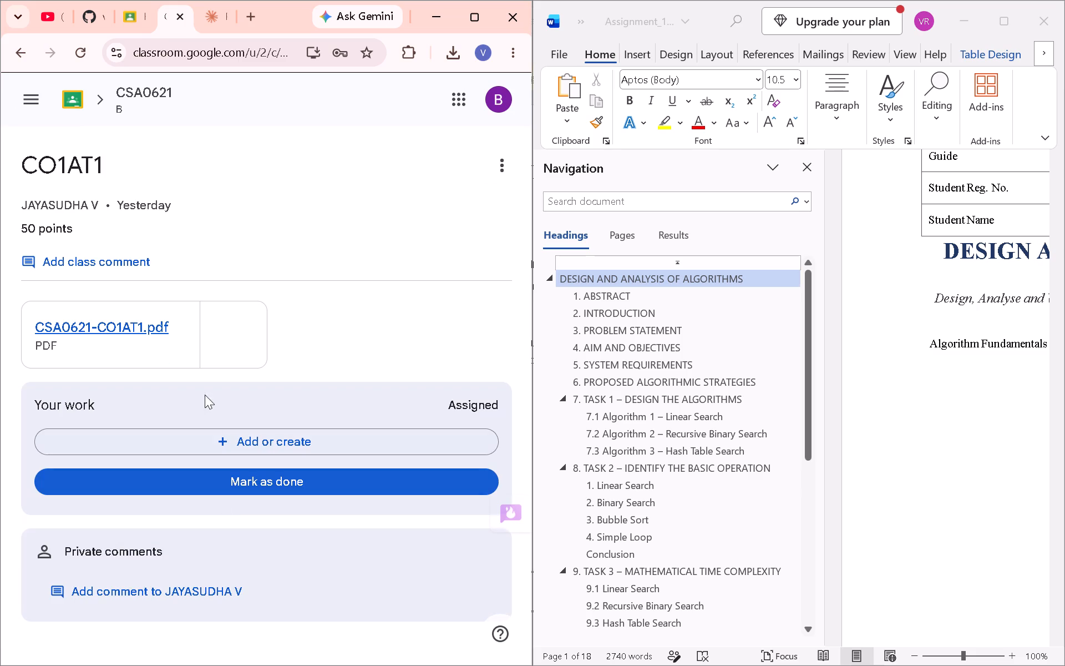
click(206, 337)
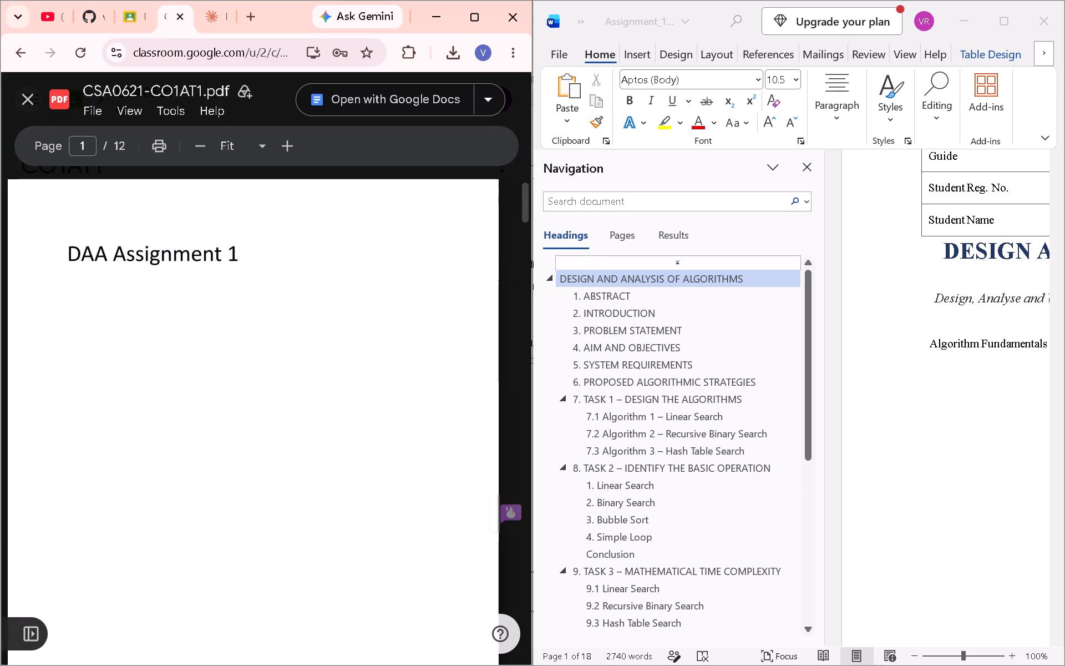
scroll(149, 325, right, 1)
scroll(156, 393, down, 6)
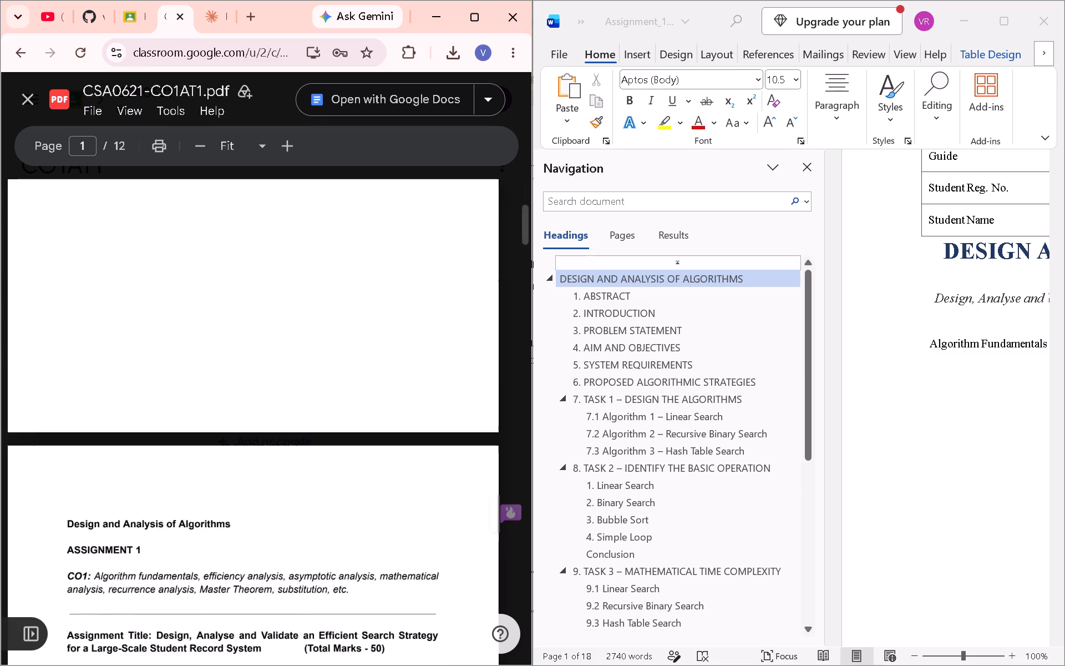
scroll(156, 393, down, 1)
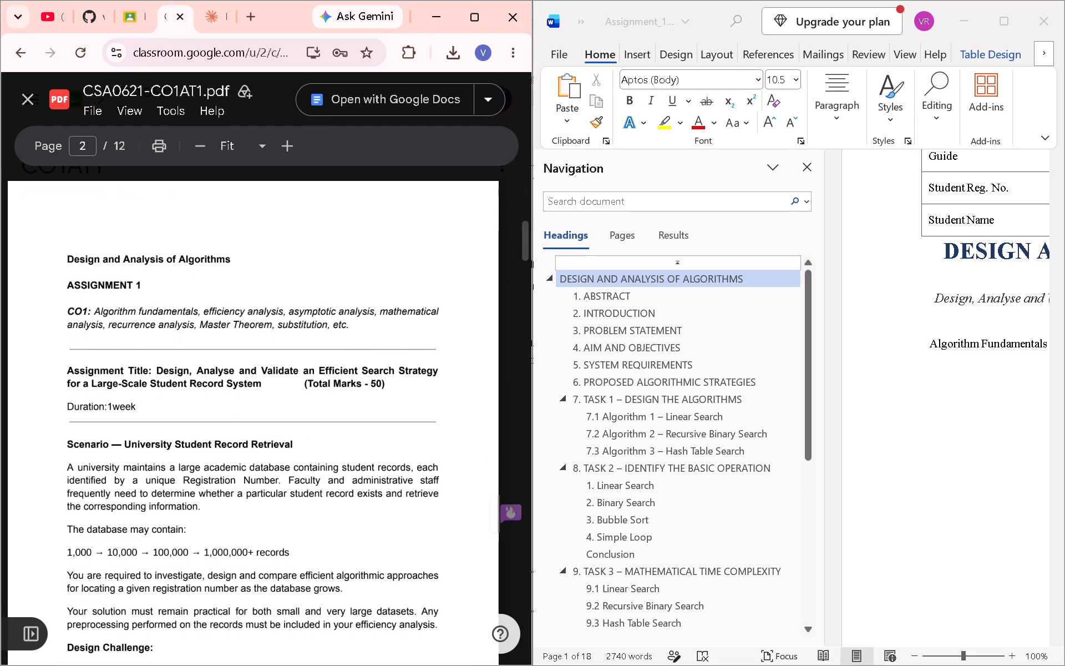
Compare the Word cover page's assignment title and topics with the assignment brief, and return Word to full-window size.
scroll(611, 415, left, 6)
scroll(977, 395, left, 6)
scroll(977, 395, right, 1)
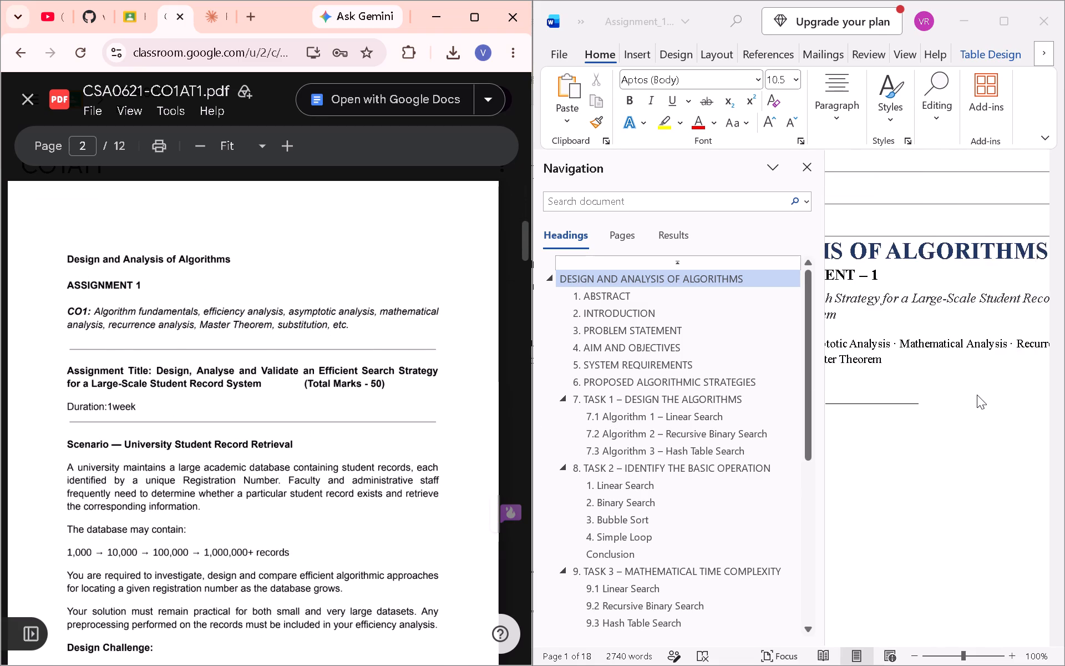
scroll(977, 395, right, 2)
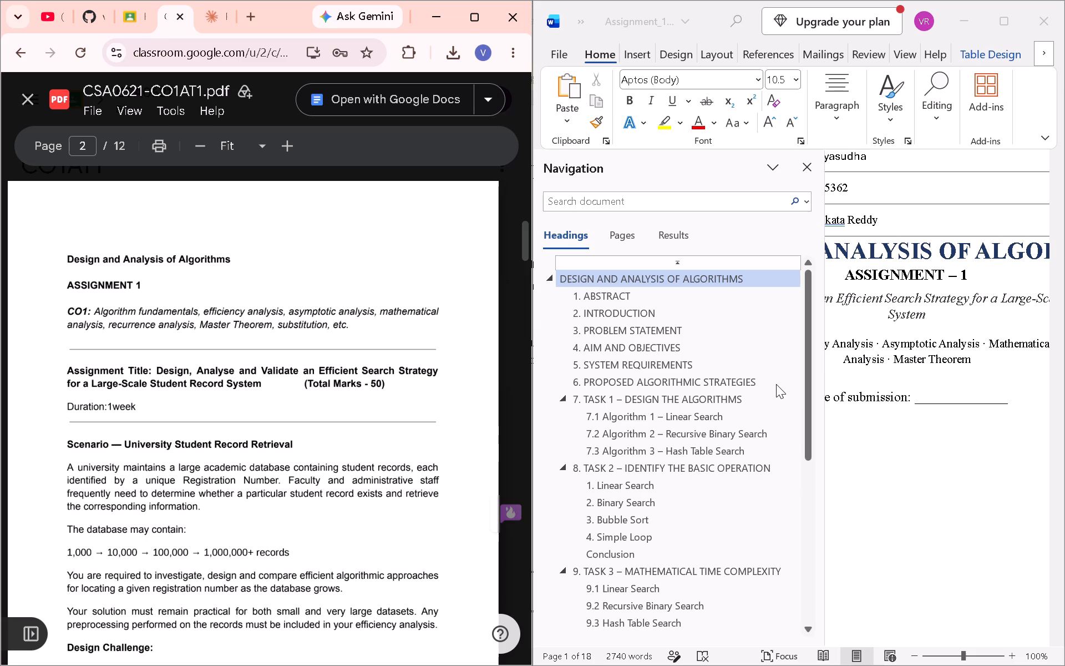
scroll(855, 408, right, 1)
click(855, 408)
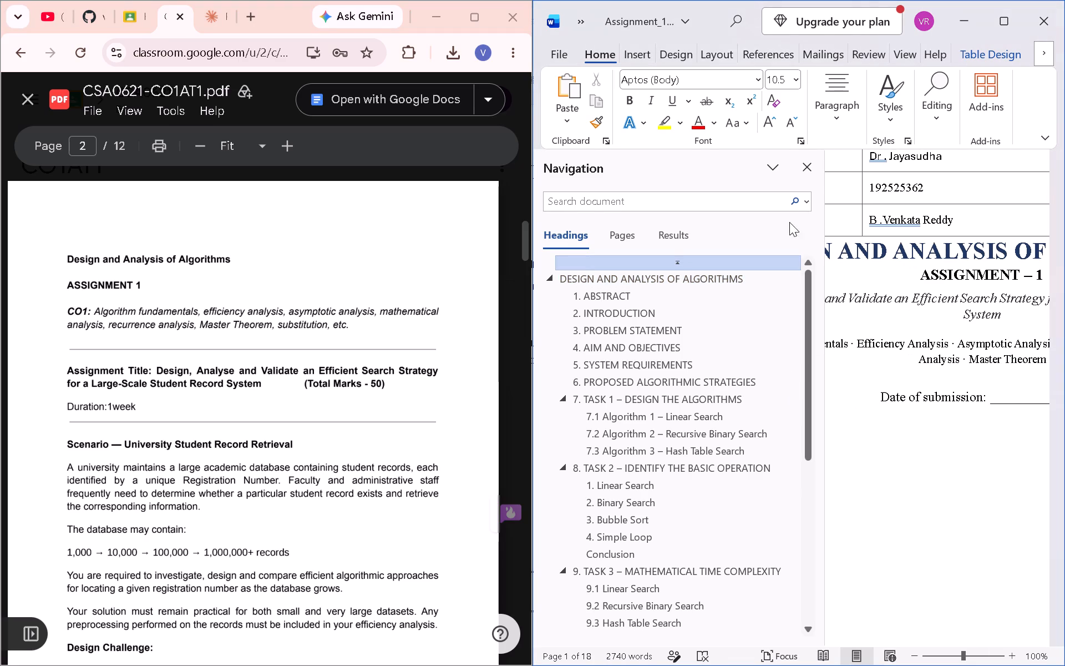
click(995, 23)
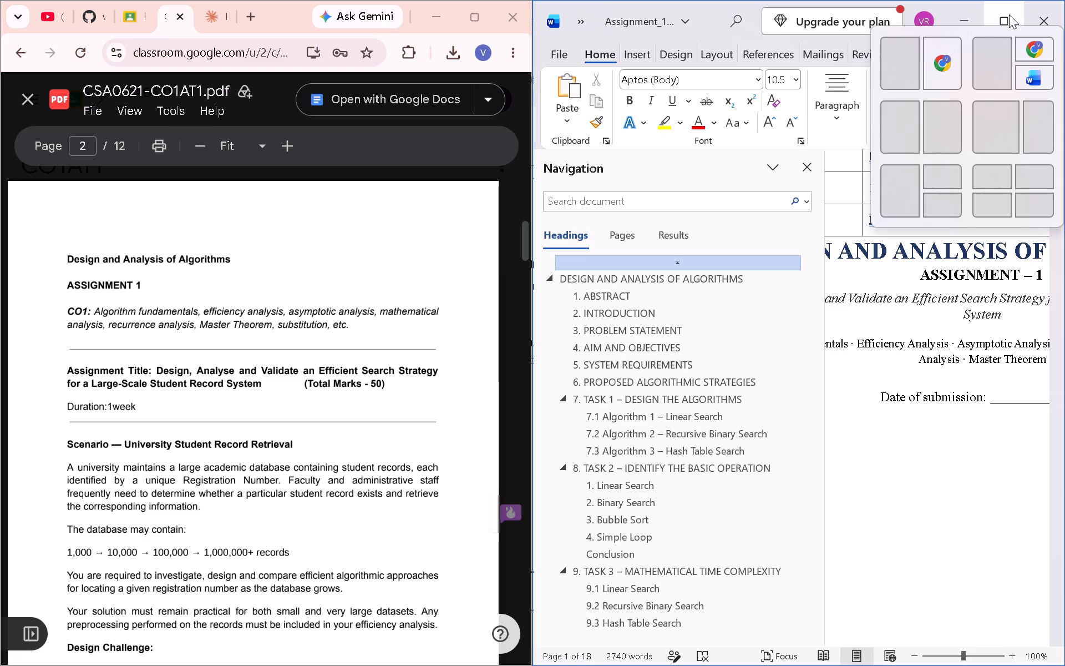
click(1007, 17)
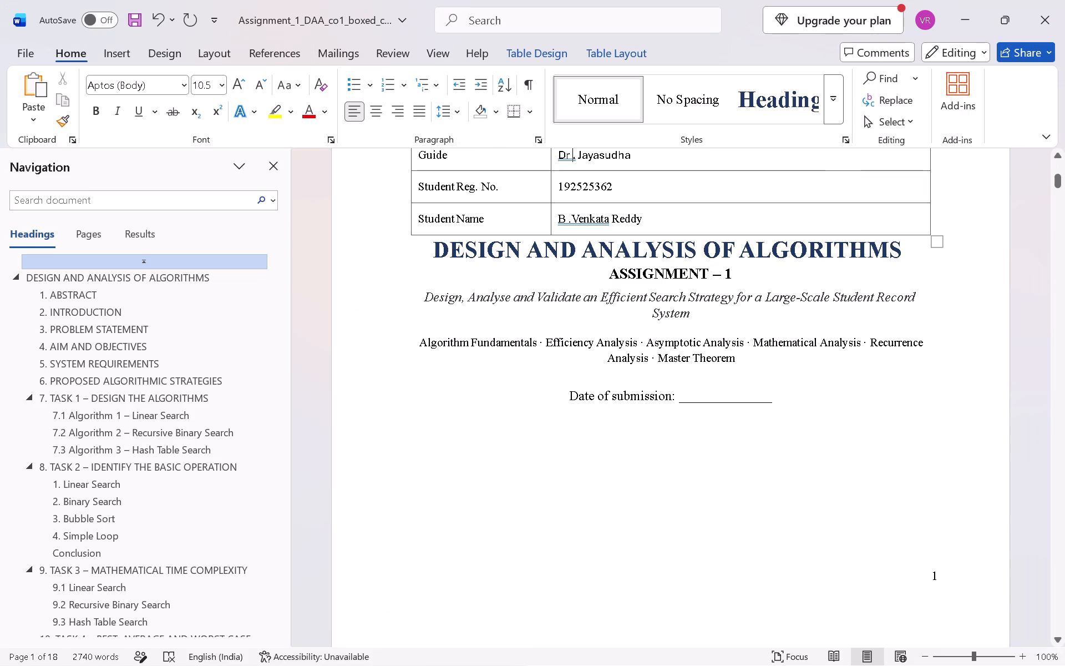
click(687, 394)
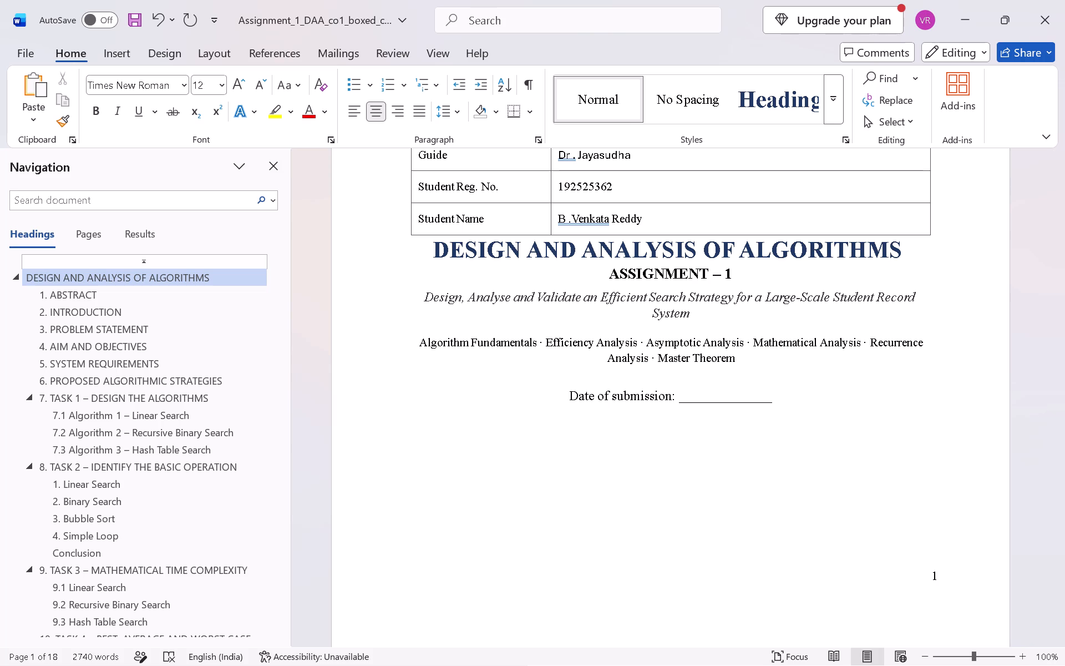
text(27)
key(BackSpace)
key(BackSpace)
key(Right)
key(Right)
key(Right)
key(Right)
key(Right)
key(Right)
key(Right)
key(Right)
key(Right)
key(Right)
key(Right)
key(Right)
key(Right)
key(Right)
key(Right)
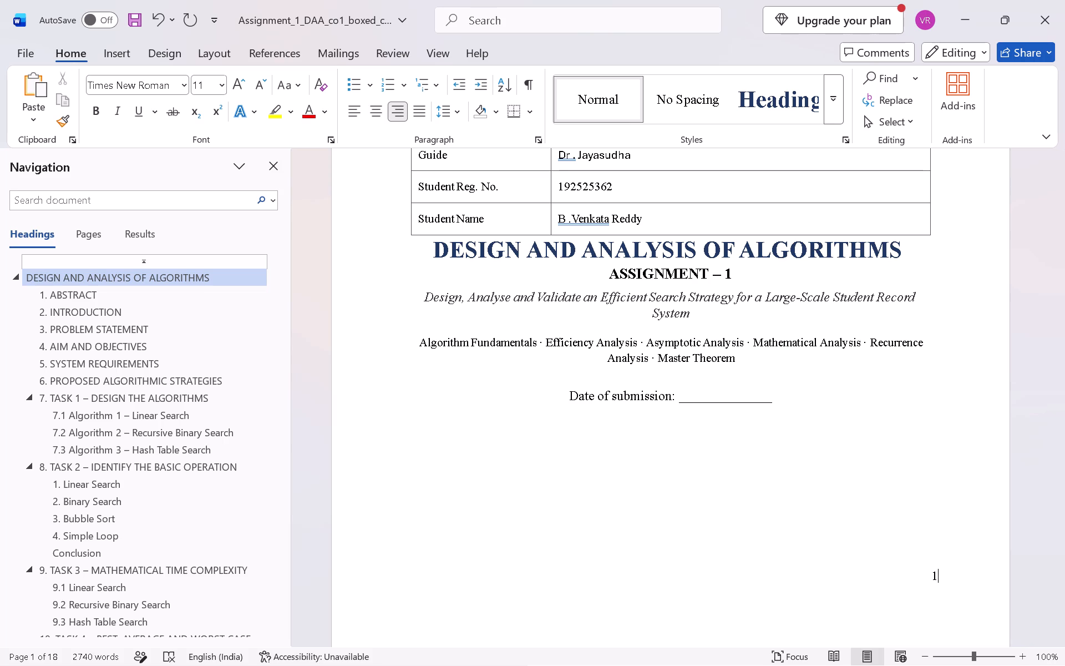
Replace the blank underscore line after "Date of submission:" on the cover page with the date 27/10/2026.
click(765, 401)
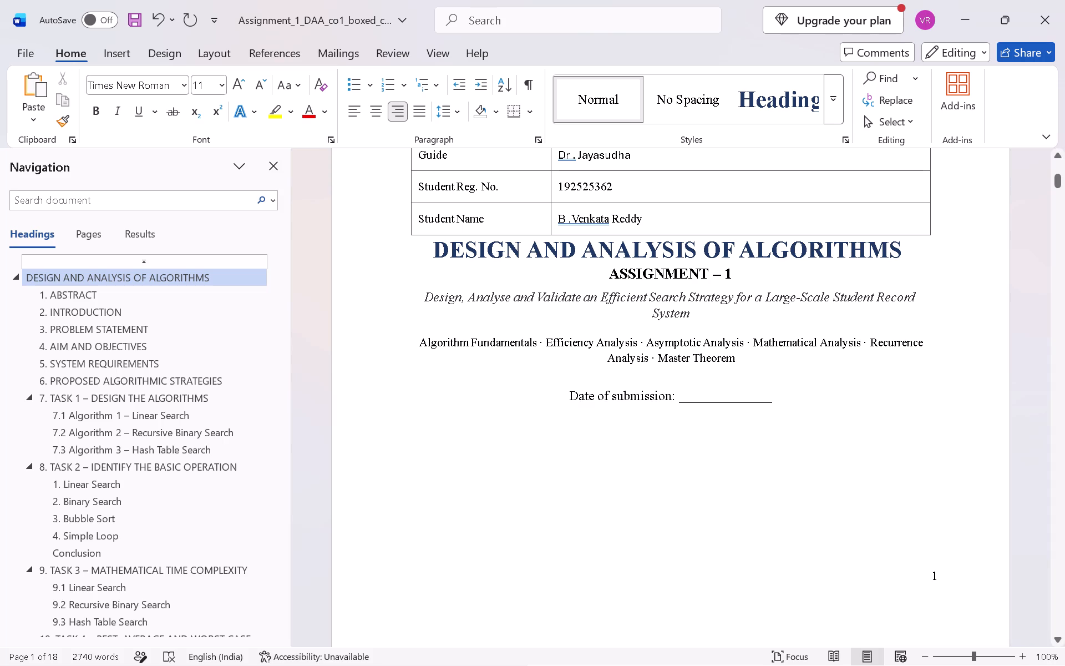
click(772, 404)
key(BackSpace)
key(BackSpace)
key(BackSpace)
key(BackSpace)
key(BackSpace)
key(BackSpace)
key(BackSpace)
key(BackSpace)
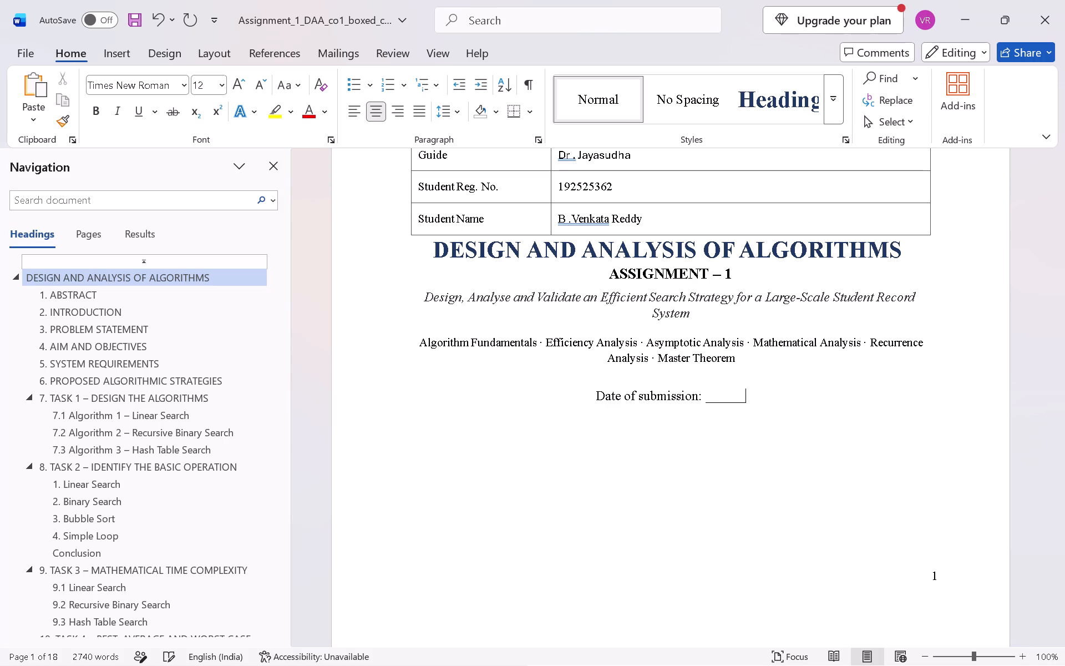
key(BackSpace)
key(BackSpace)
key(BackSpace)
key(BackSpace)
key(BackSpace)
key(BackSpace)
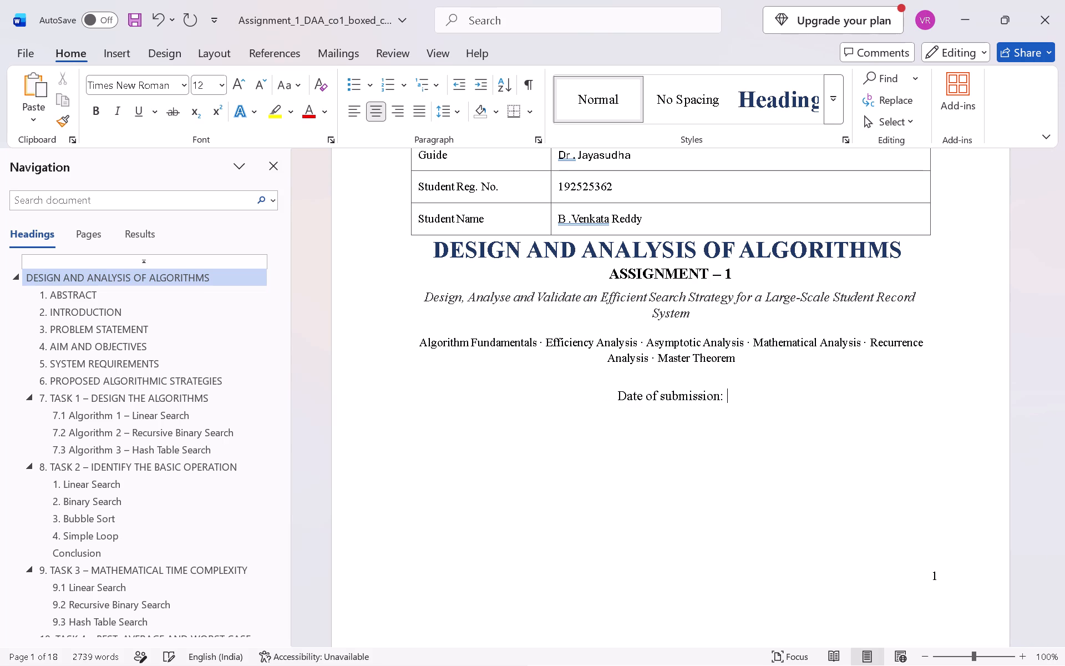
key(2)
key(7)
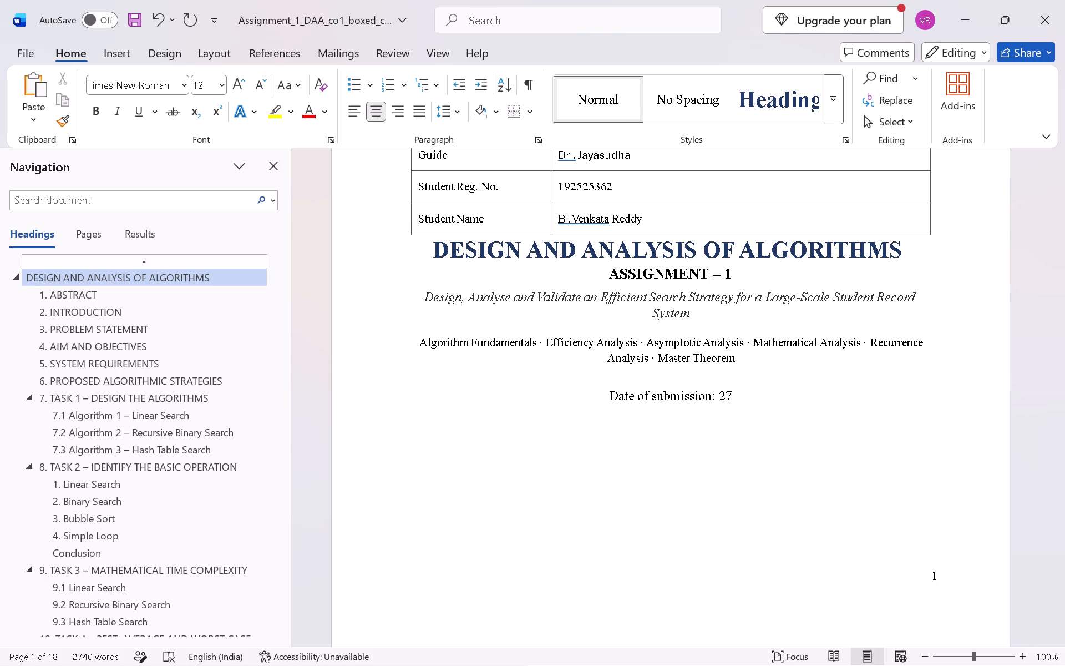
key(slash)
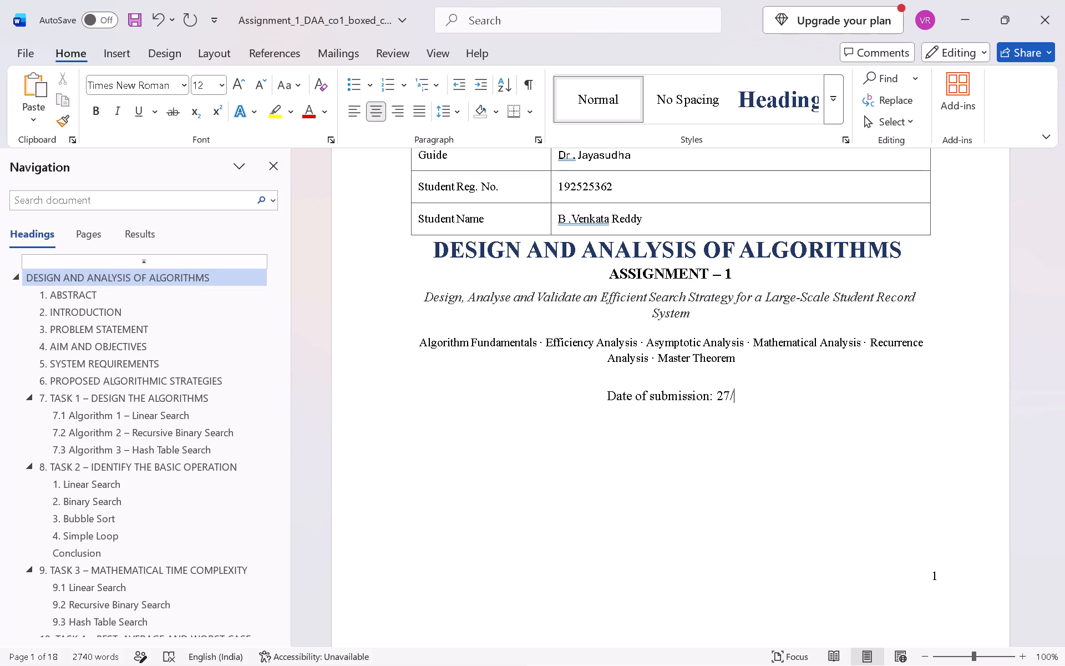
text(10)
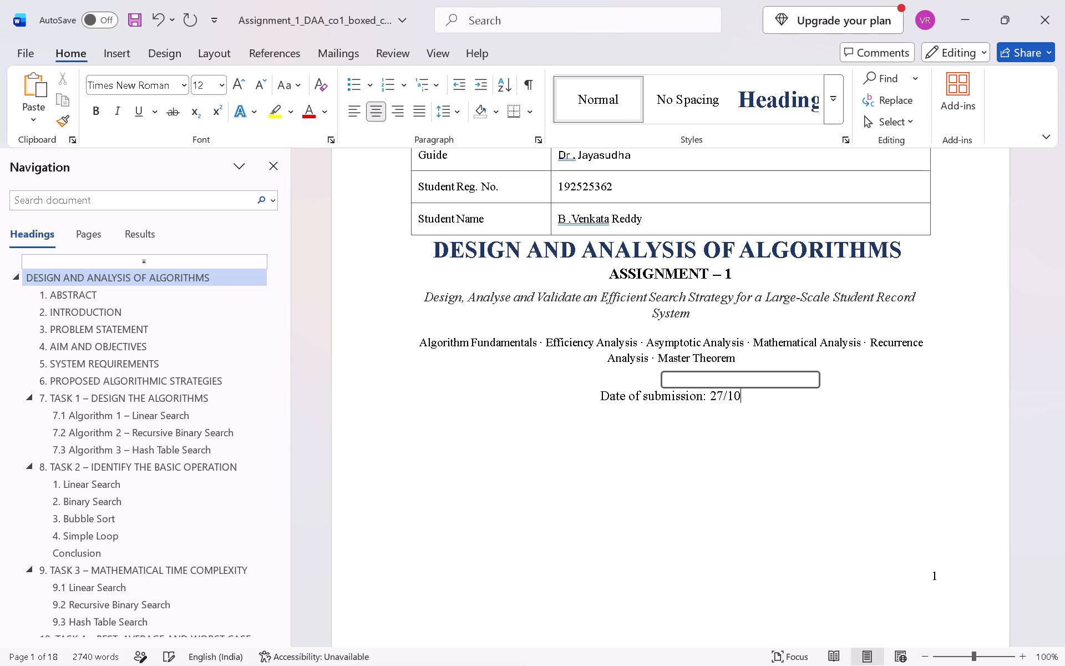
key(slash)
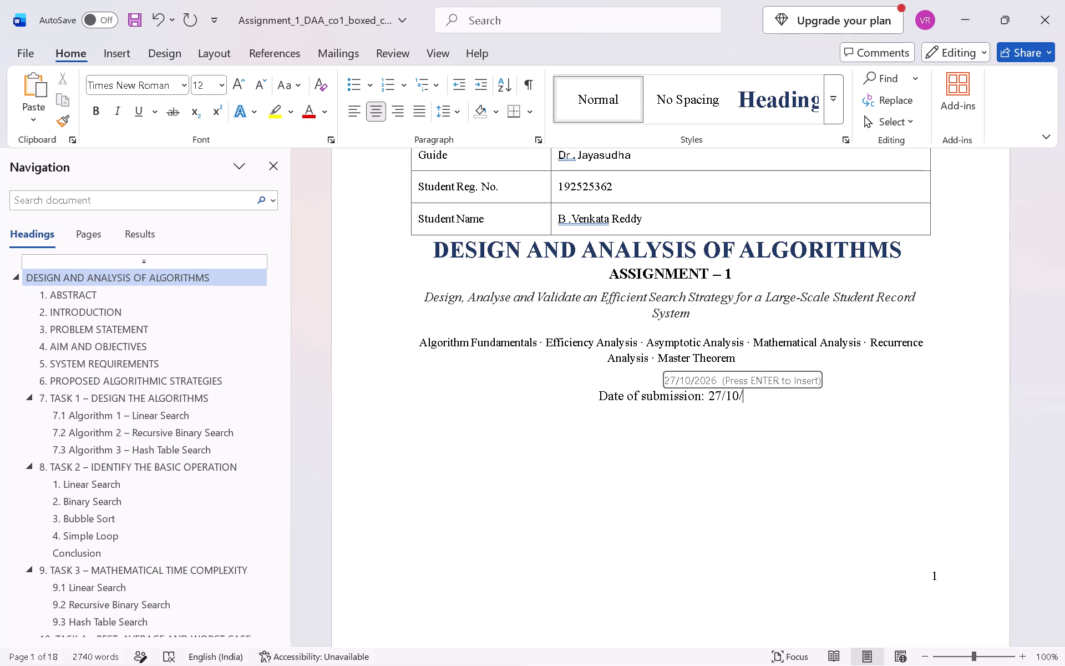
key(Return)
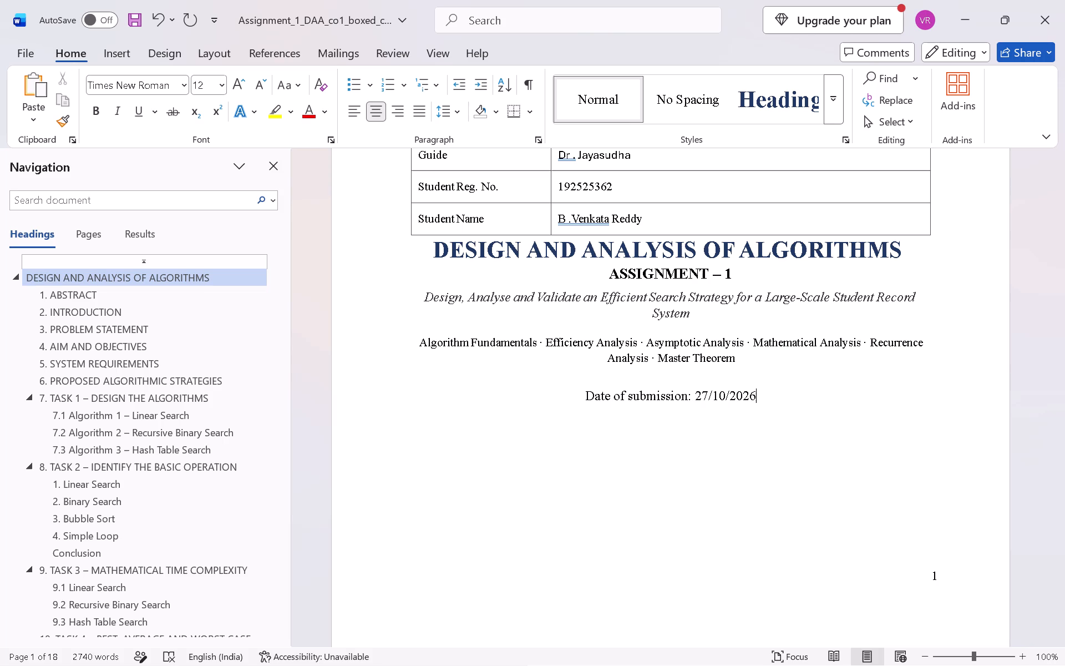
Underline the submission date on the cover page together with the colon before it.
scroll(764, 446, down, 2)
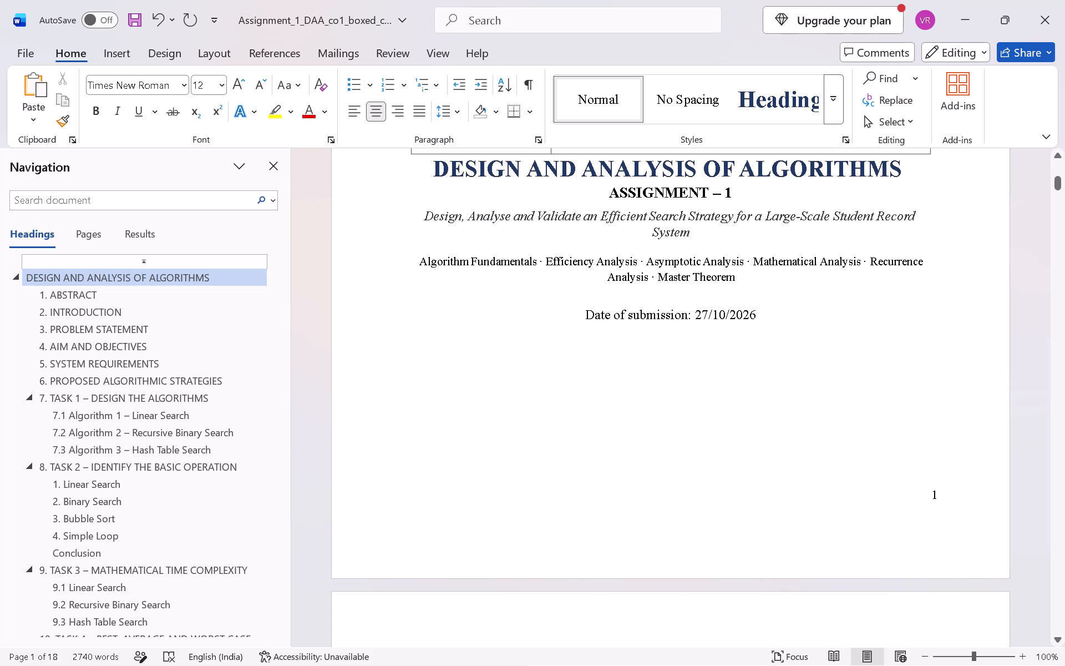
drag(696, 314, 759, 304)
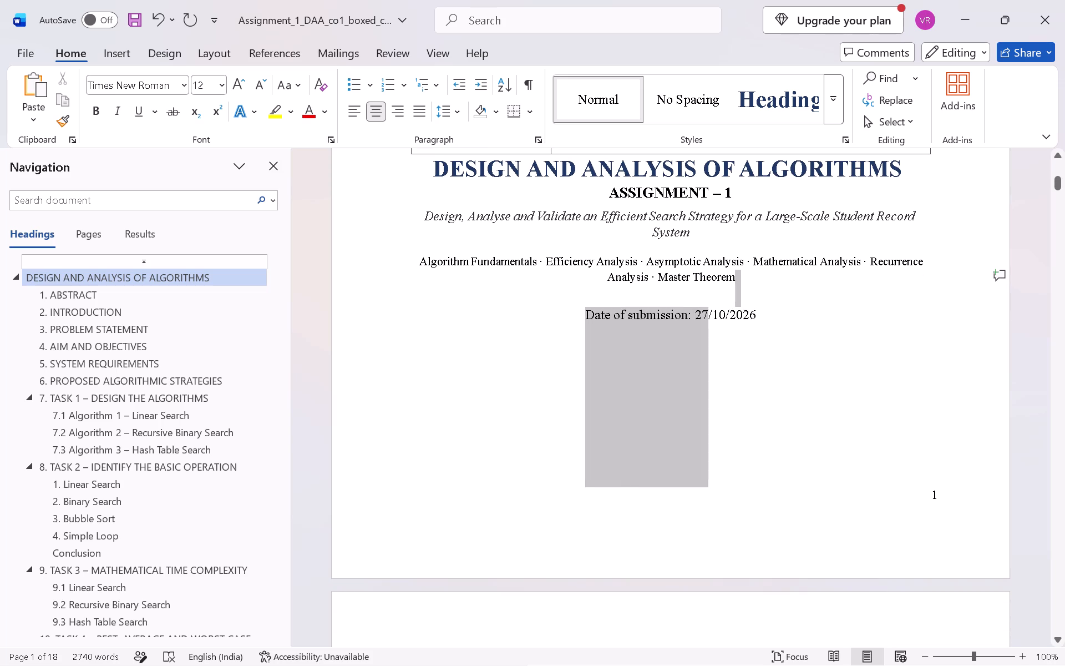
drag(759, 304, 766, 311)
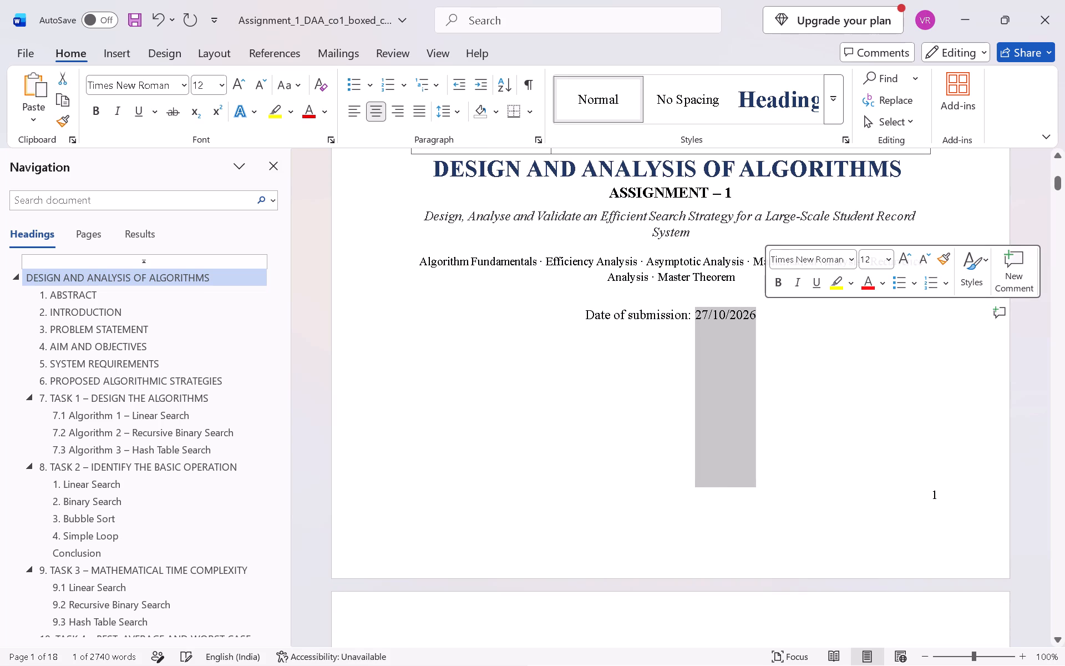
click(783, 316)
drag(757, 317, 731, 305)
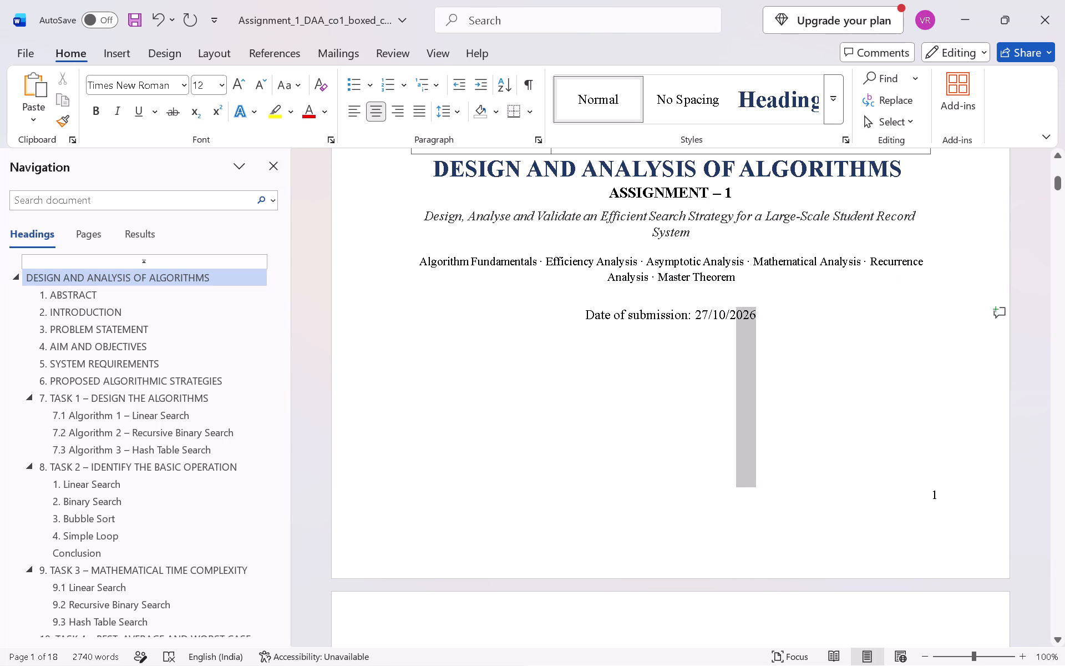
drag(731, 305, 733, 312)
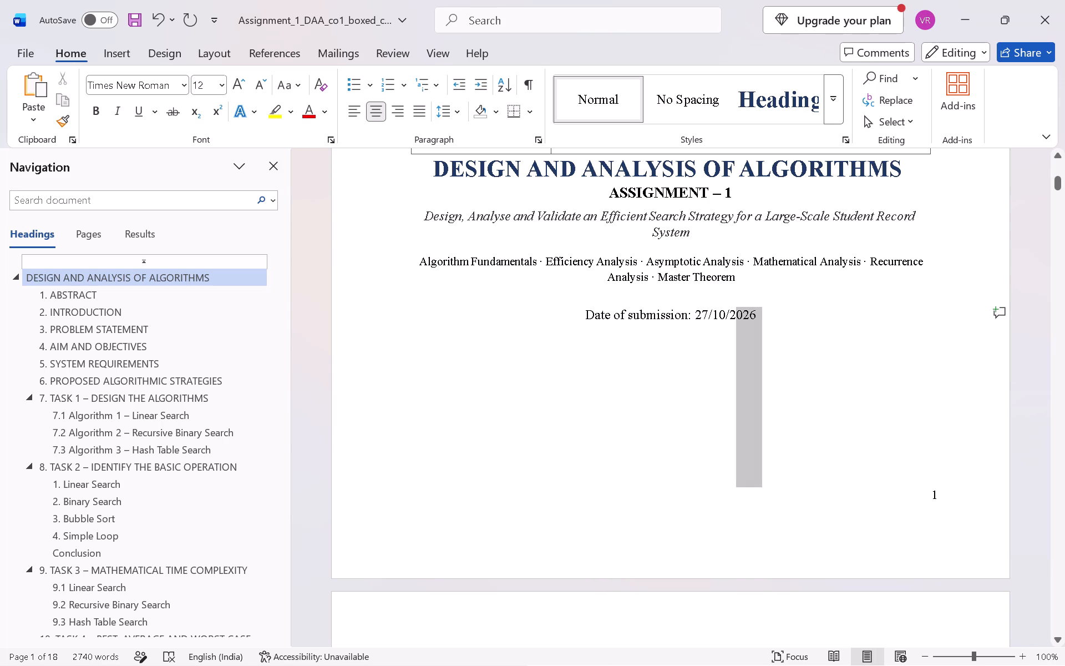
drag(733, 312, 768, 324)
click(768, 324)
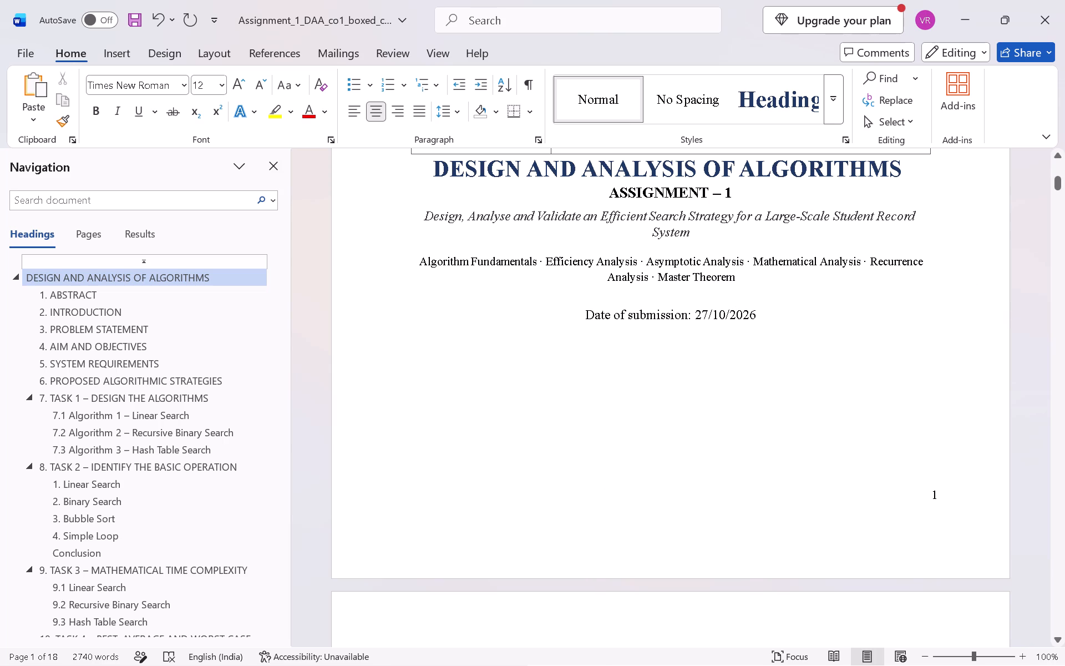
drag(693, 316, 732, 306)
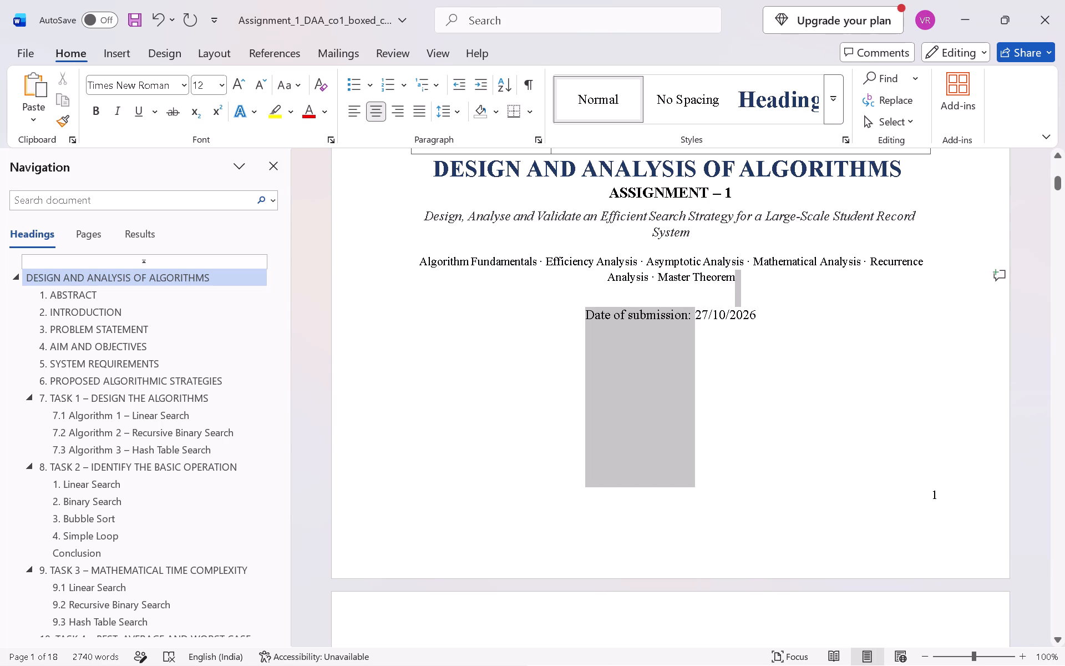
drag(732, 306, 764, 324)
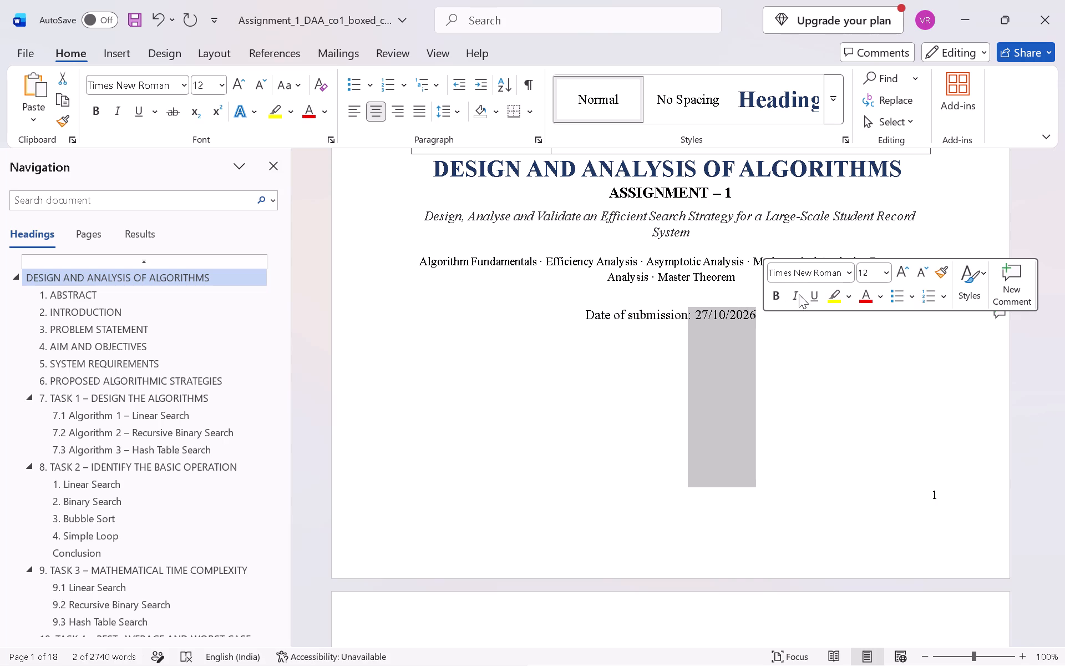
click(817, 299)
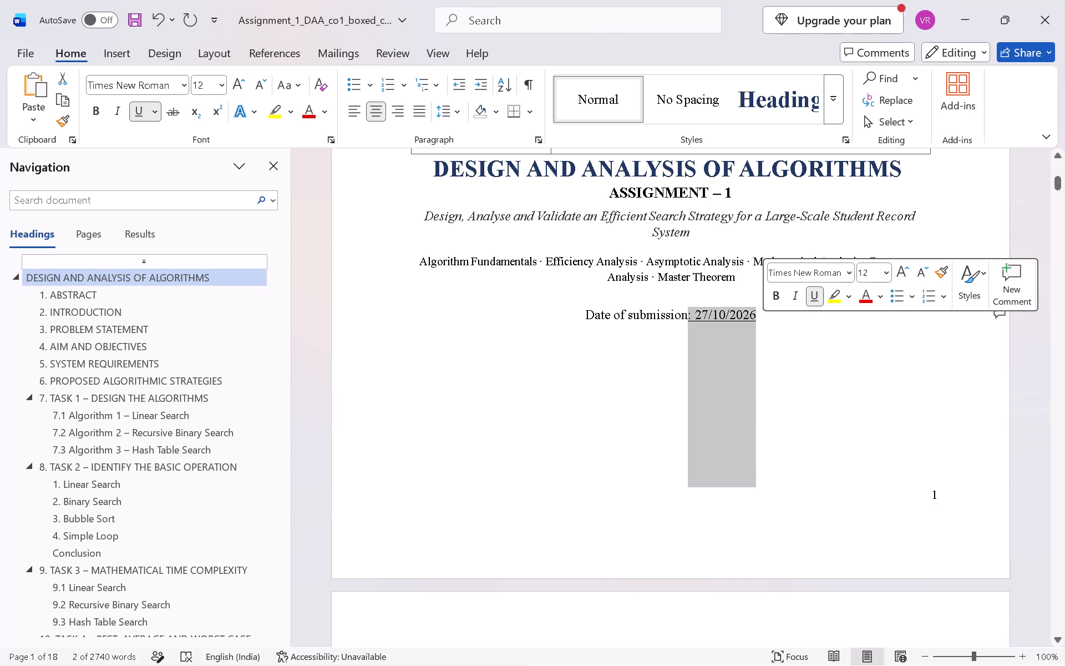
click(813, 331)
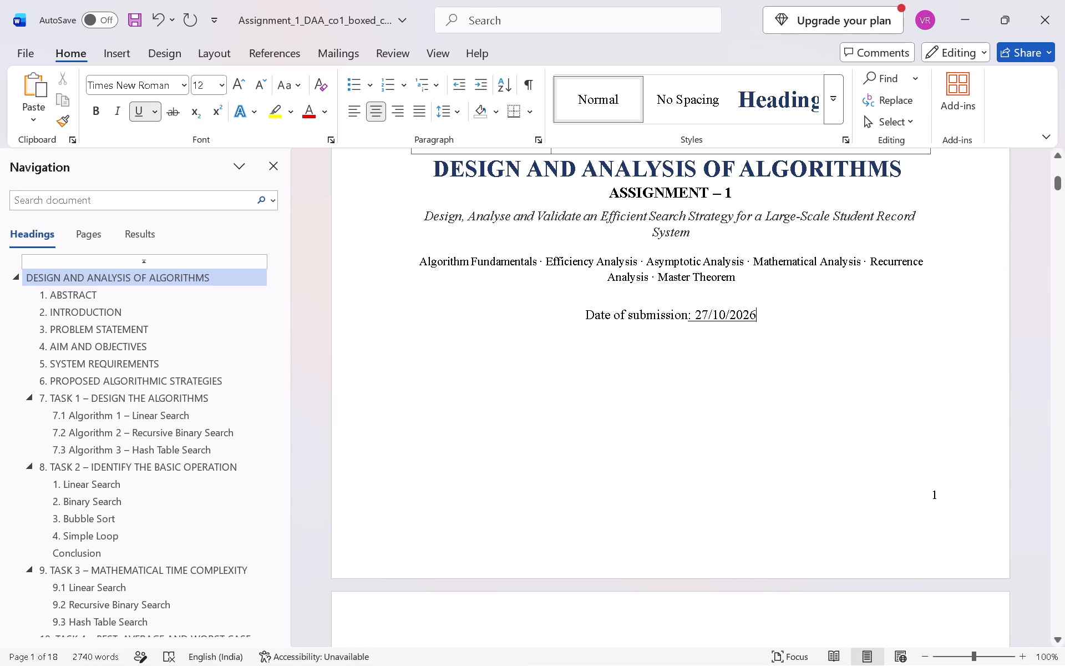
Remove the centre alignment from the date of submission line so it starts at the left margin.
click(689, 316)
click(585, 316)
key(BackSpace)
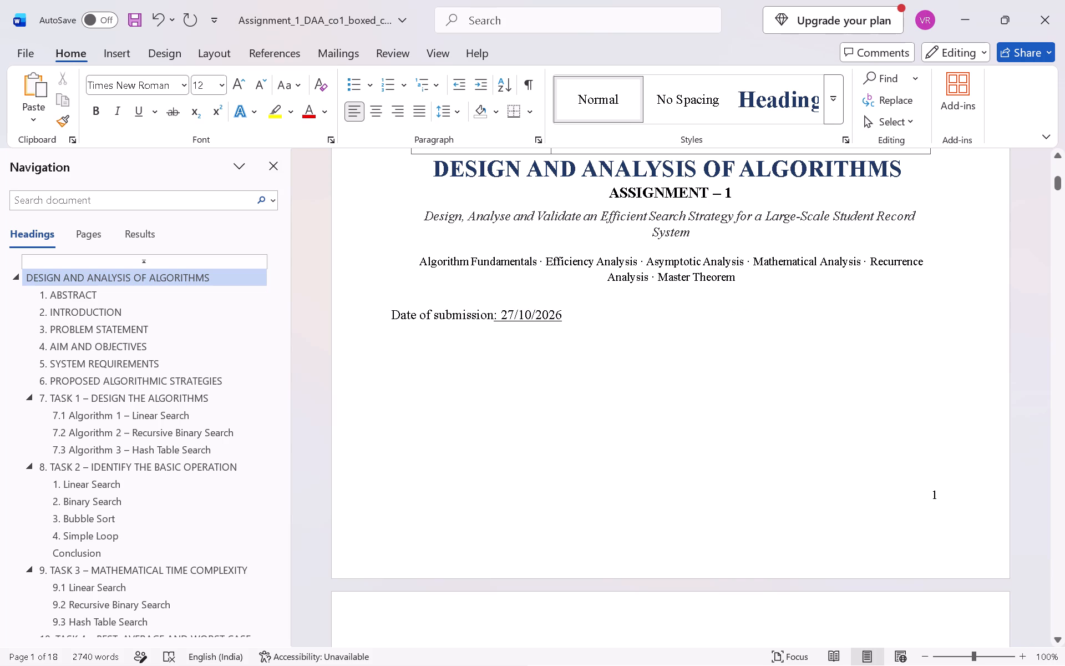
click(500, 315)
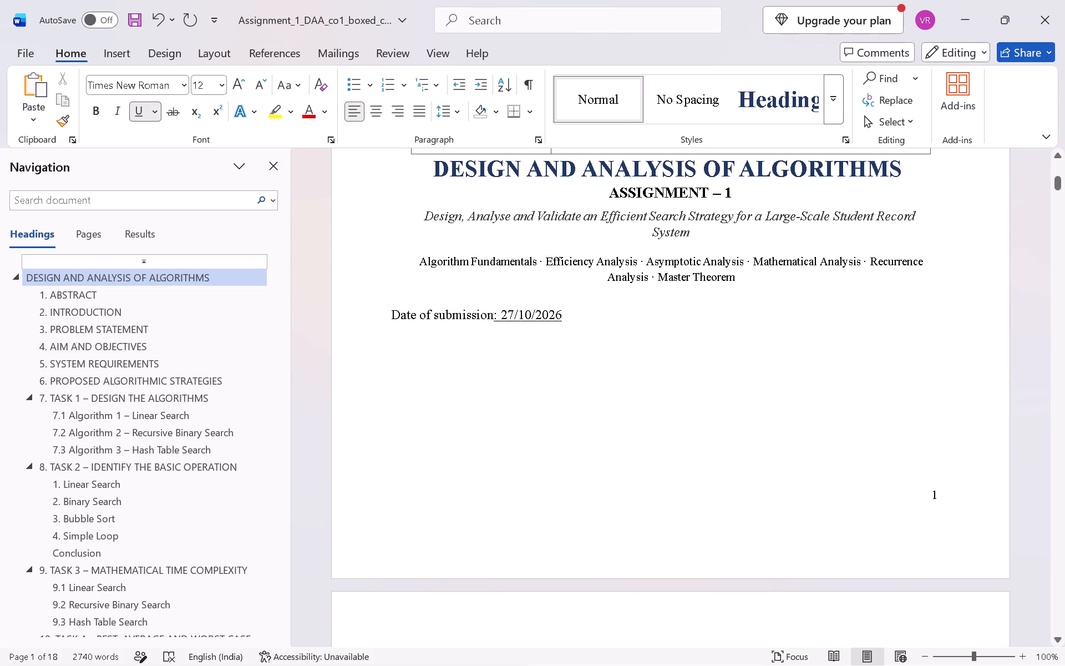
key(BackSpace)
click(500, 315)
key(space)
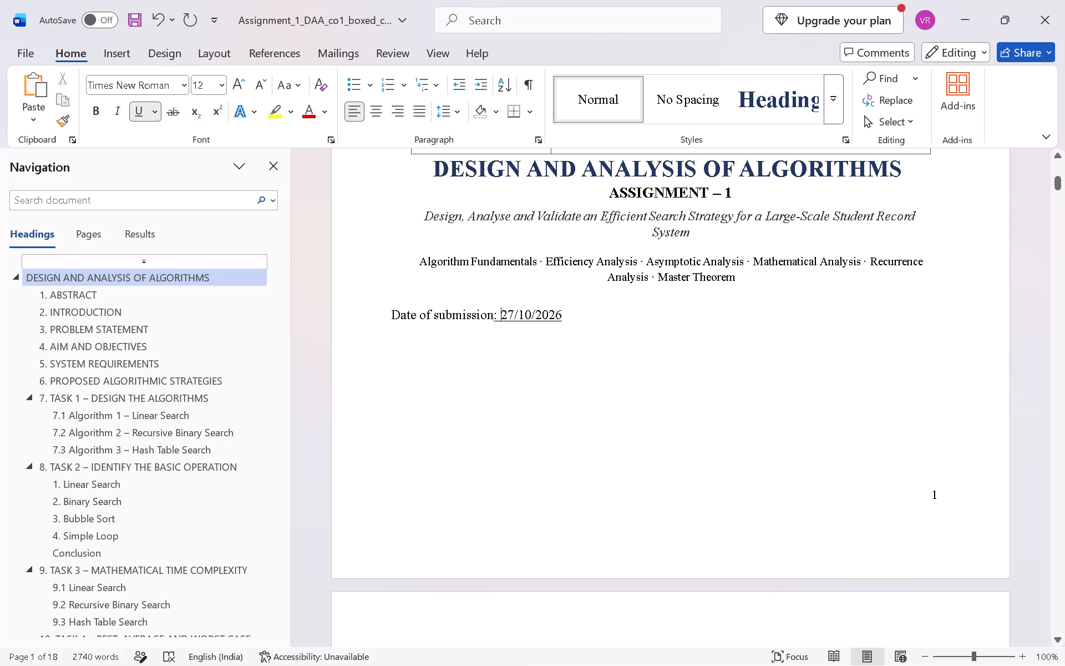
Replace the underlined colon after "Date of submission" with a plain one, preceded by a single space.
click(492, 315)
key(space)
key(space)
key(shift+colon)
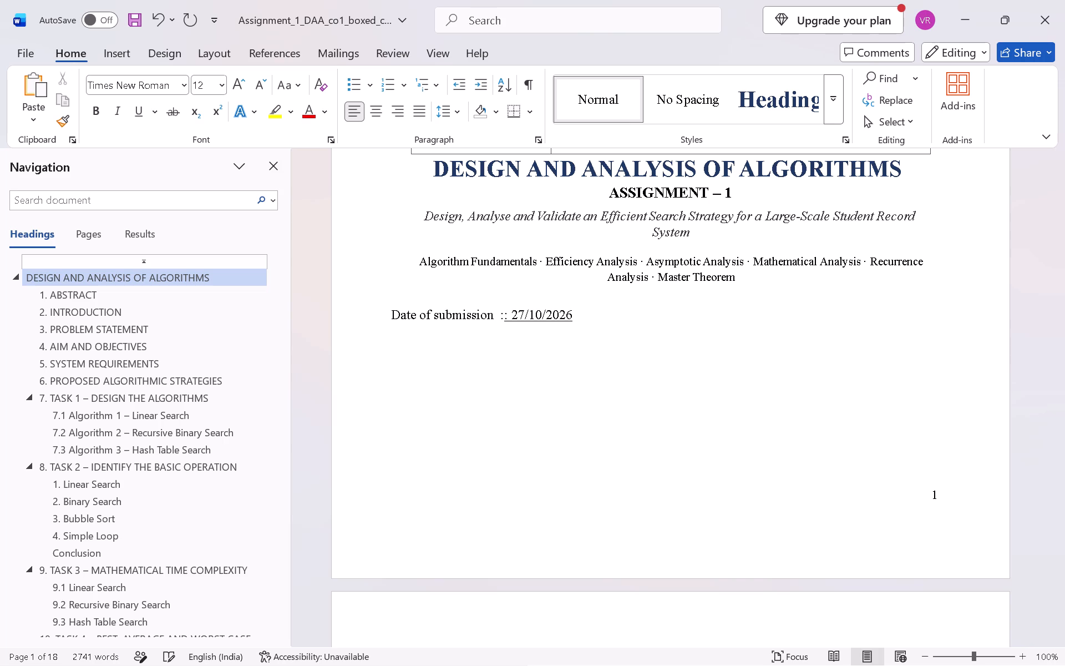
click(509, 318)
key(BackSpace)
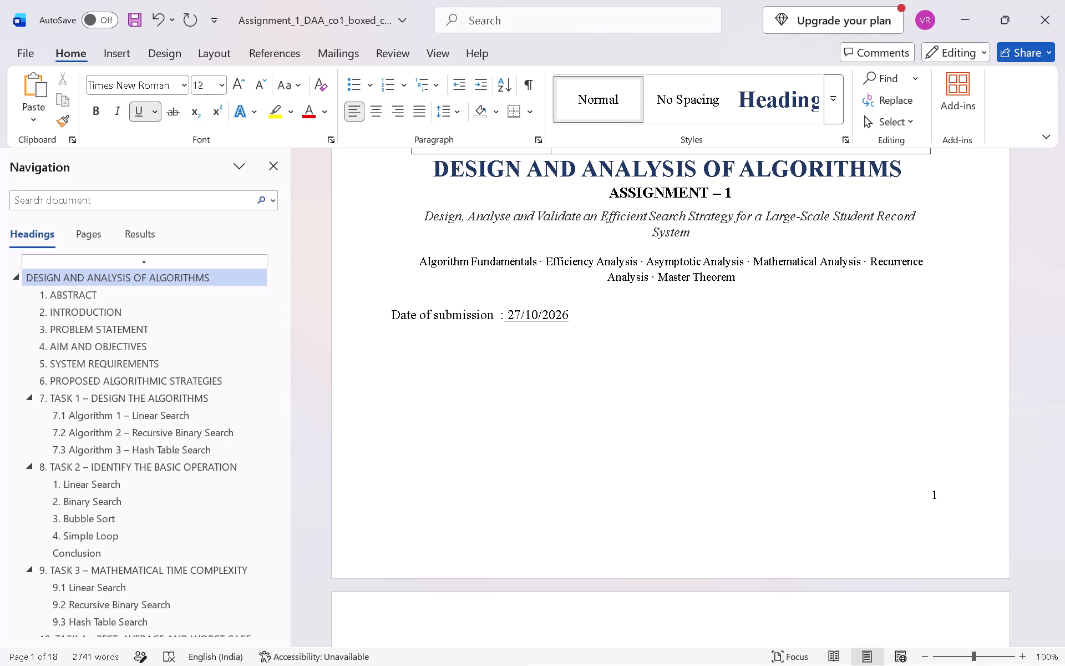
click(501, 317)
key(BackSpace)
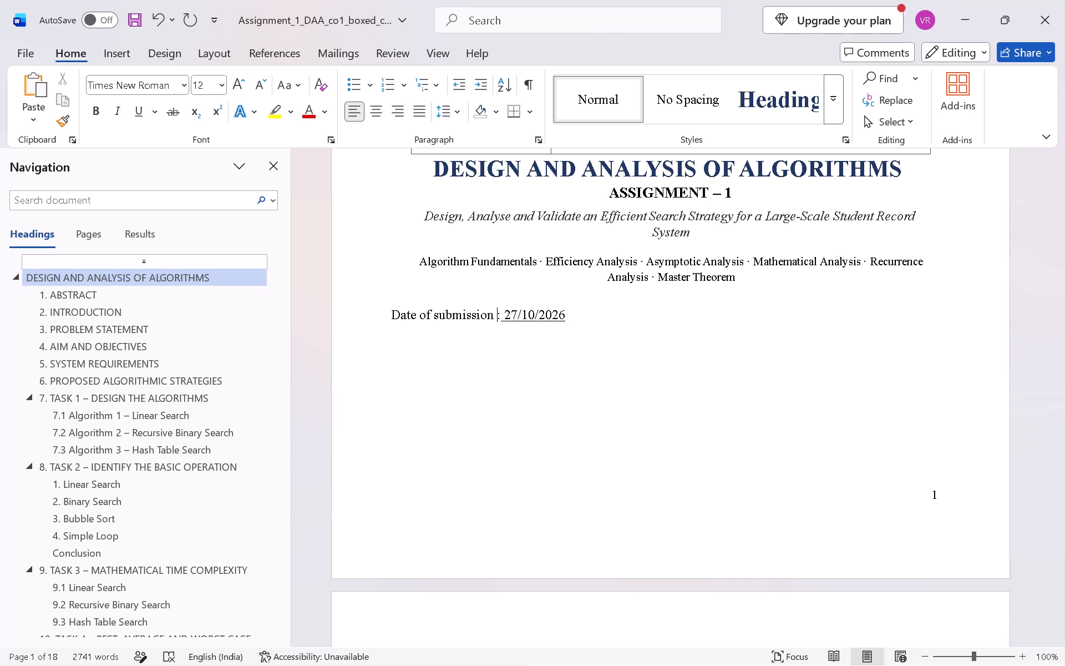
Insert leading spaces before "Date of submission" to shift the line back to about the middle of the page.
click(389, 316)
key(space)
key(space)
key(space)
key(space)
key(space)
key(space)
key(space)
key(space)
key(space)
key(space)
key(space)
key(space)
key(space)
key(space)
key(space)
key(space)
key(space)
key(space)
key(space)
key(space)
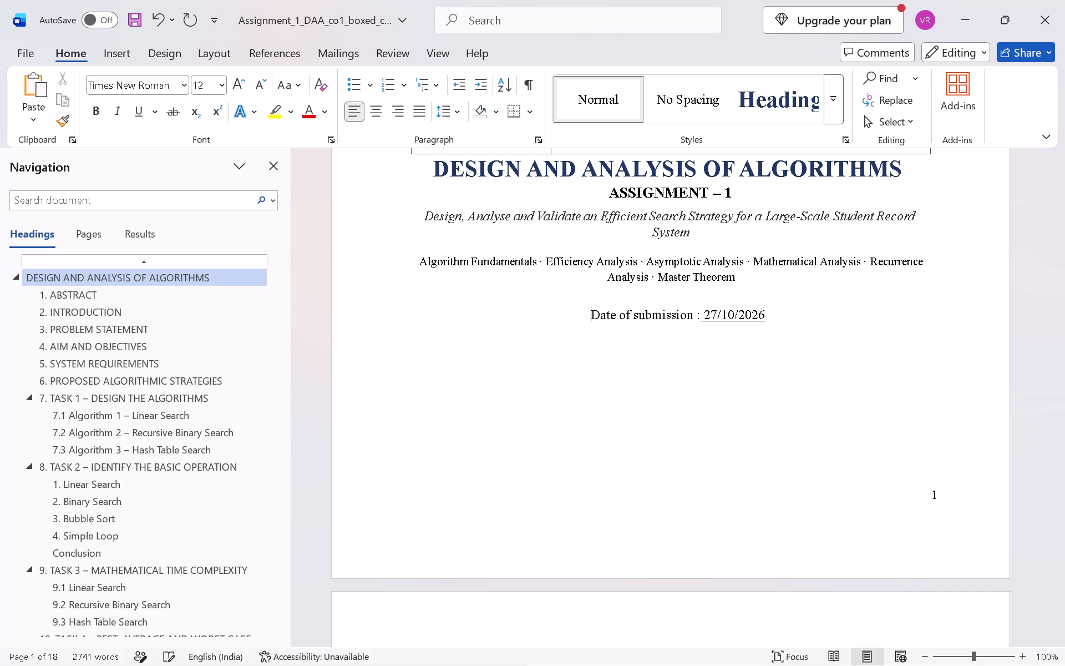
Review the whole cover page, from the institute heading and details table to the date of submission line.
scroll(453, 405, up, 2)
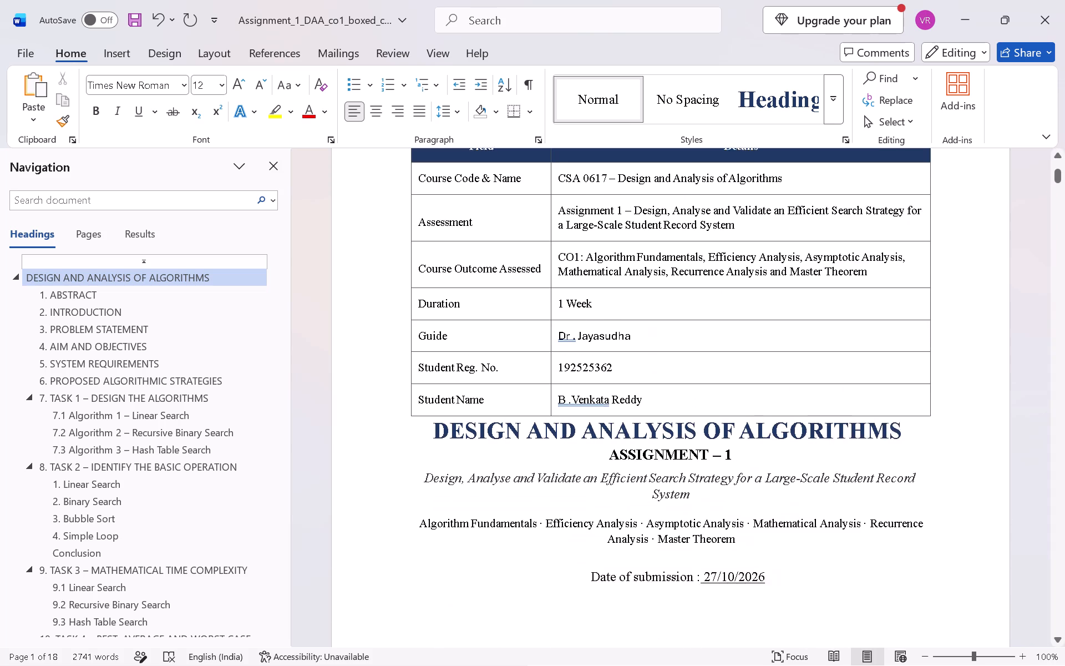
scroll(459, 482, up, 1)
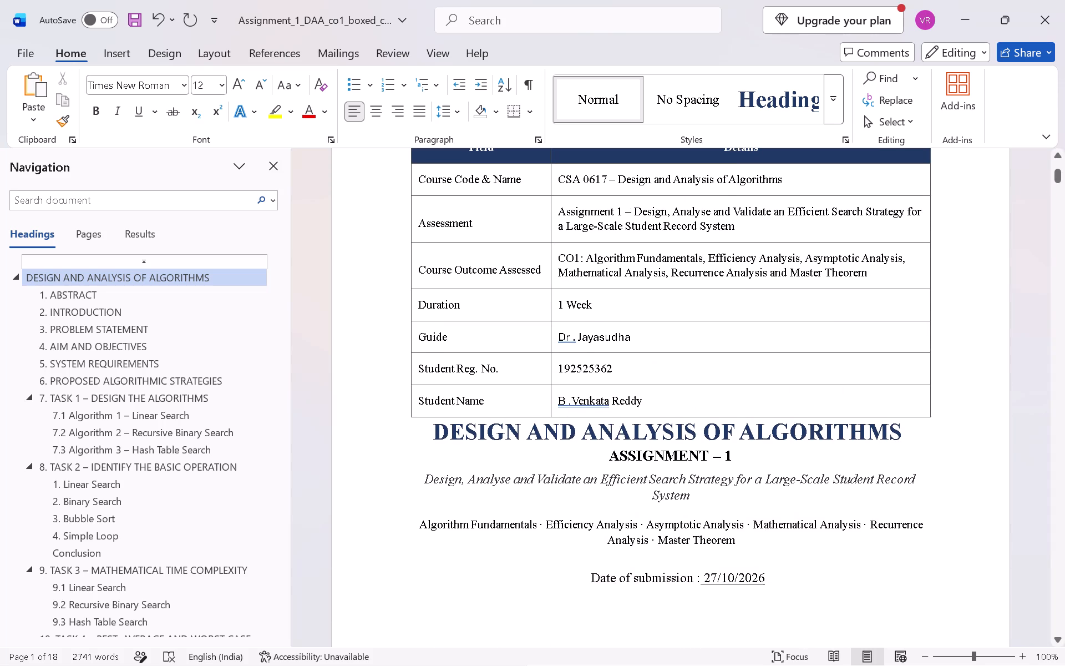
scroll(459, 482, up, 2)
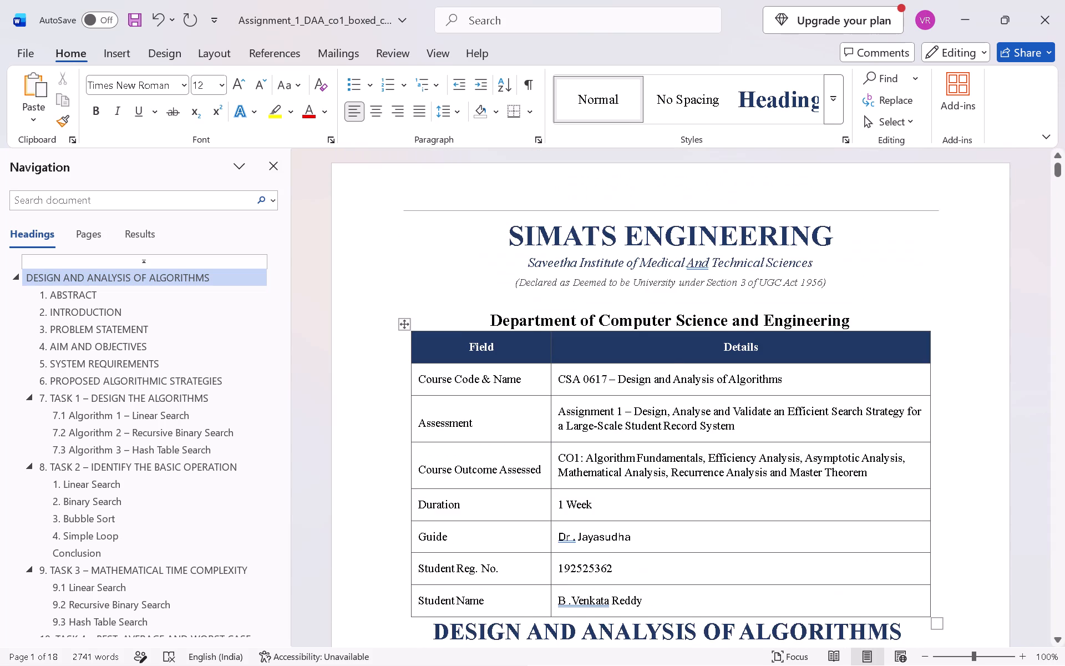
scroll(459, 482, down, 6)
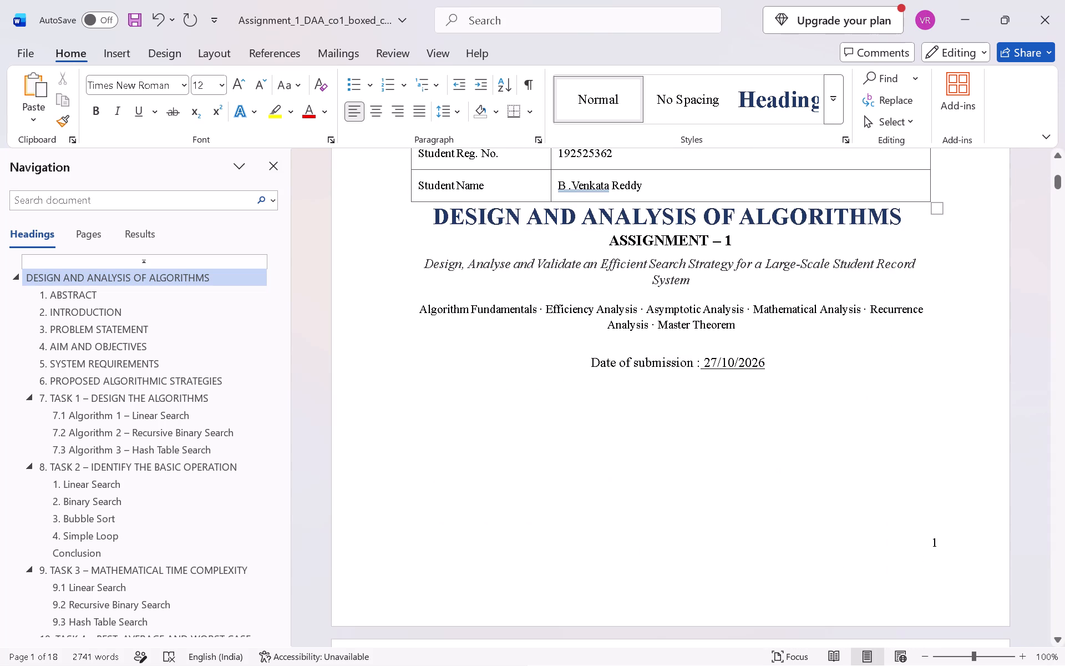
scroll(459, 482, down, 2)
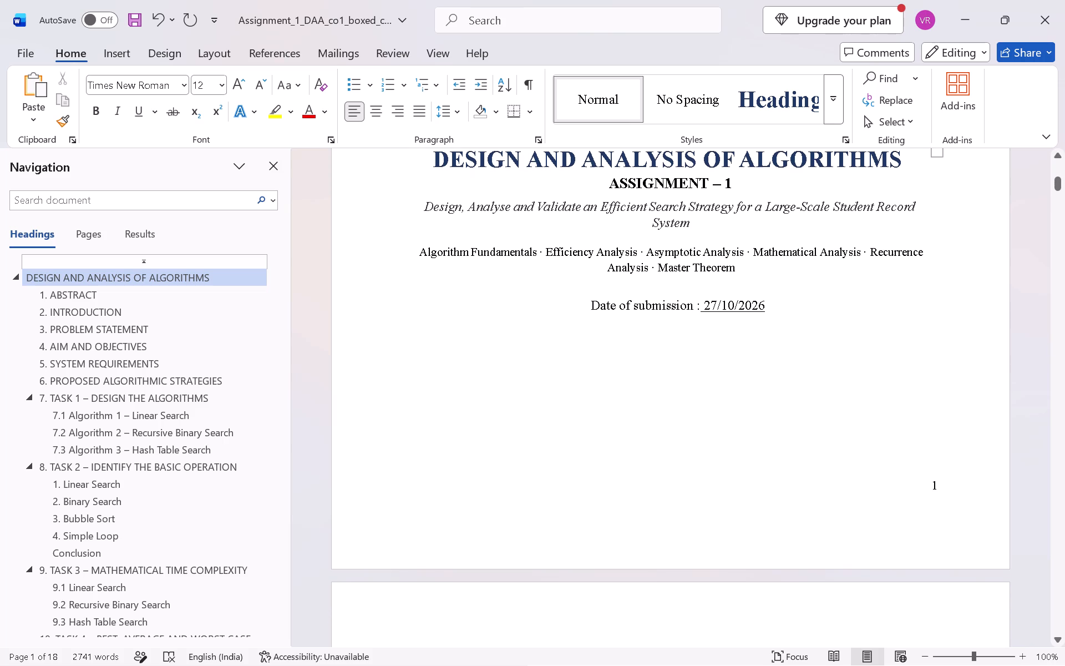
Look through the table of contents and the opening sections, from the Abstract to Aim and Objectives.
scroll(459, 482, down, 9)
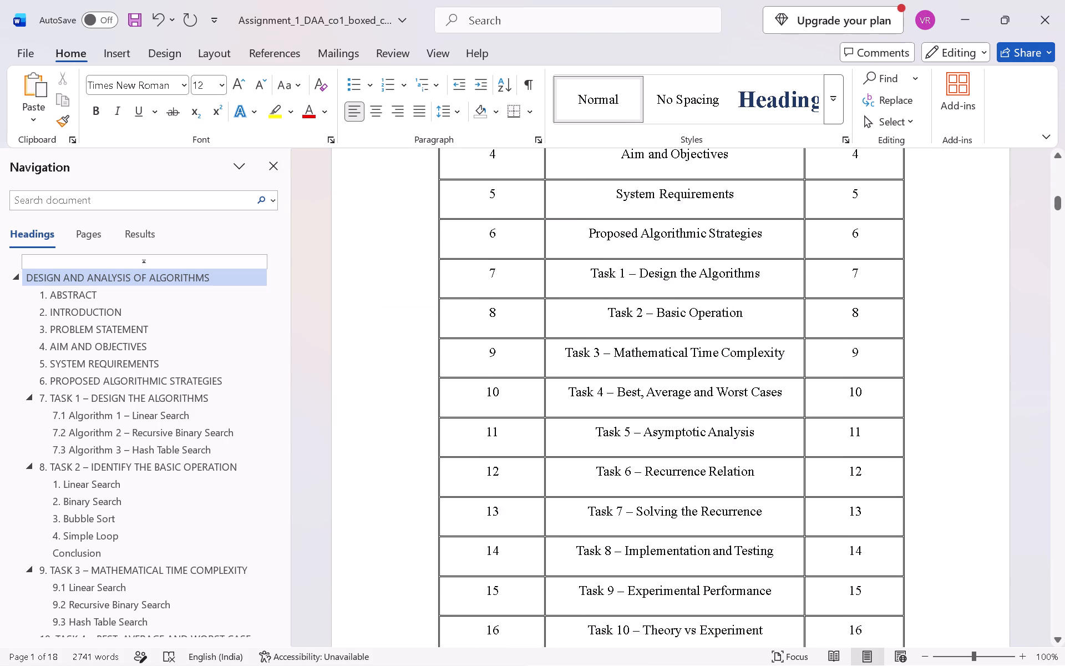
scroll(459, 482, down, 11)
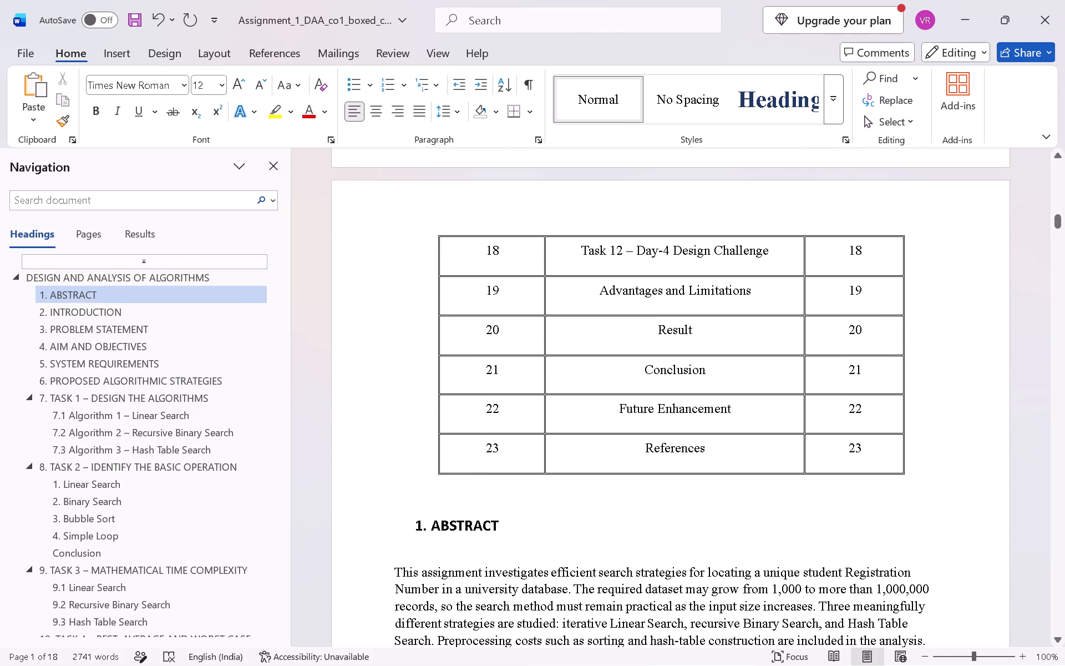
scroll(459, 482, down, 8)
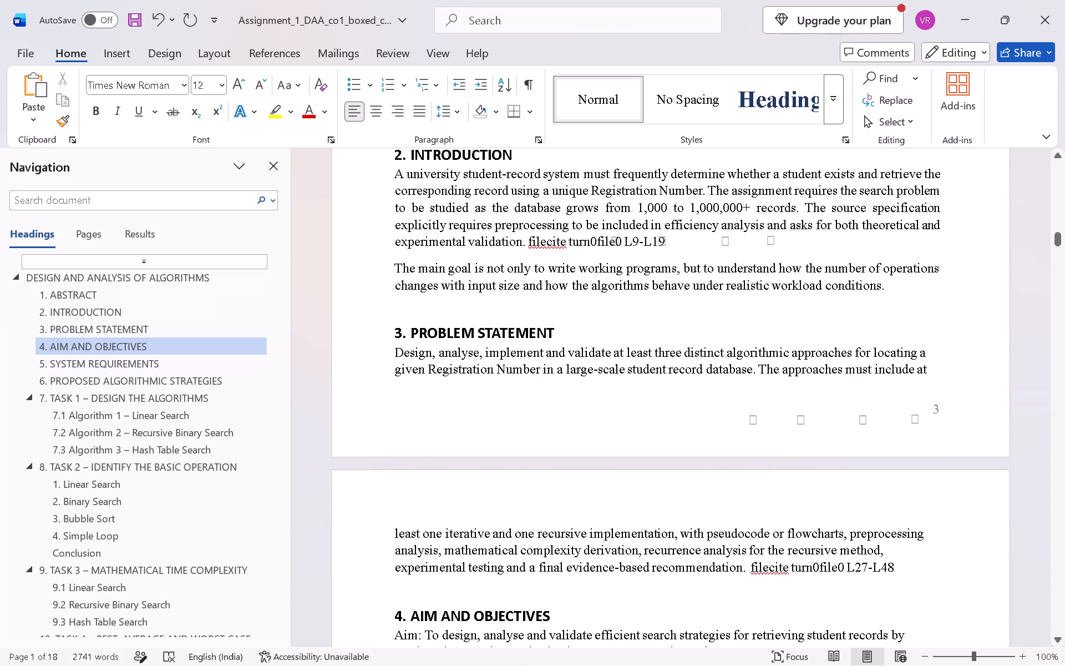
scroll(459, 482, down, 3)
scroll(459, 482, up, 7)
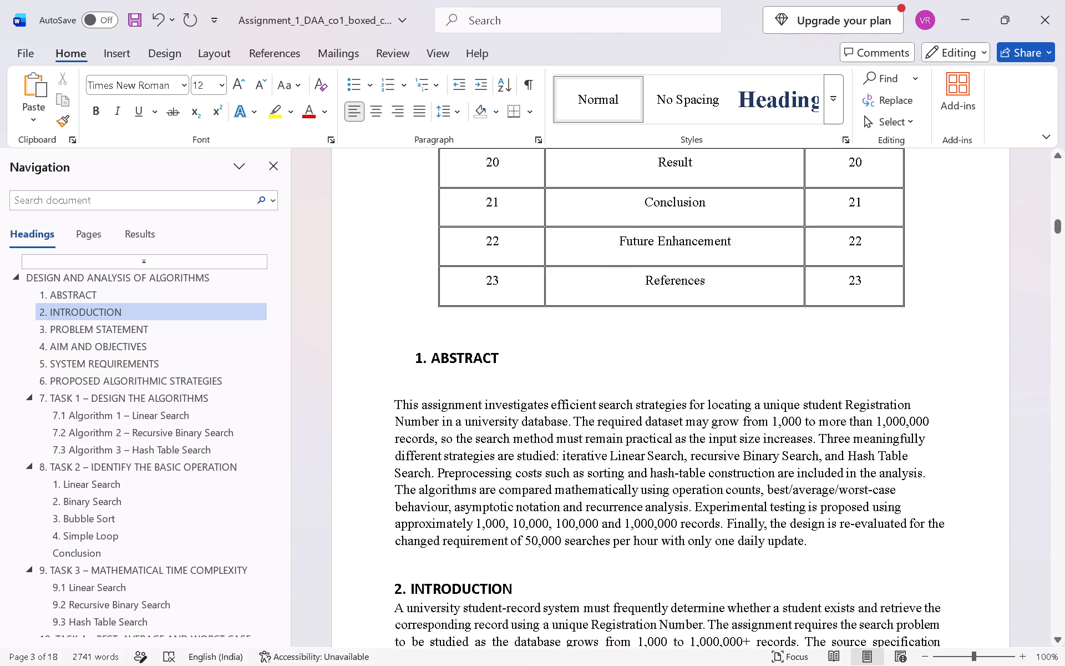
scroll(459, 482, up, 13)
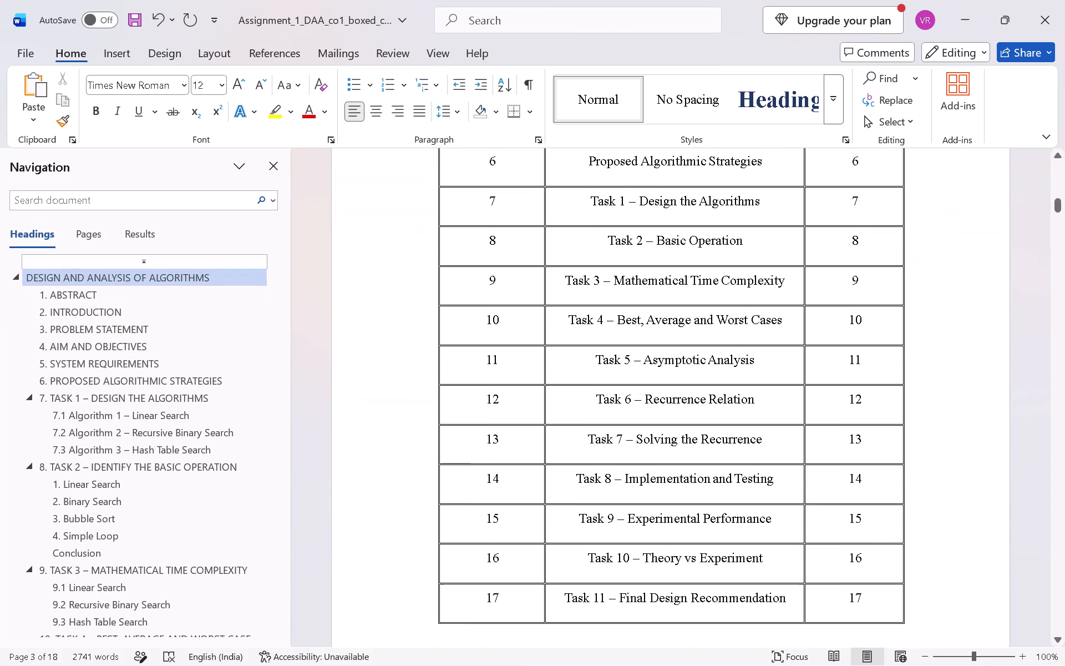
scroll(459, 482, up, 5)
scroll(459, 482, down, 14)
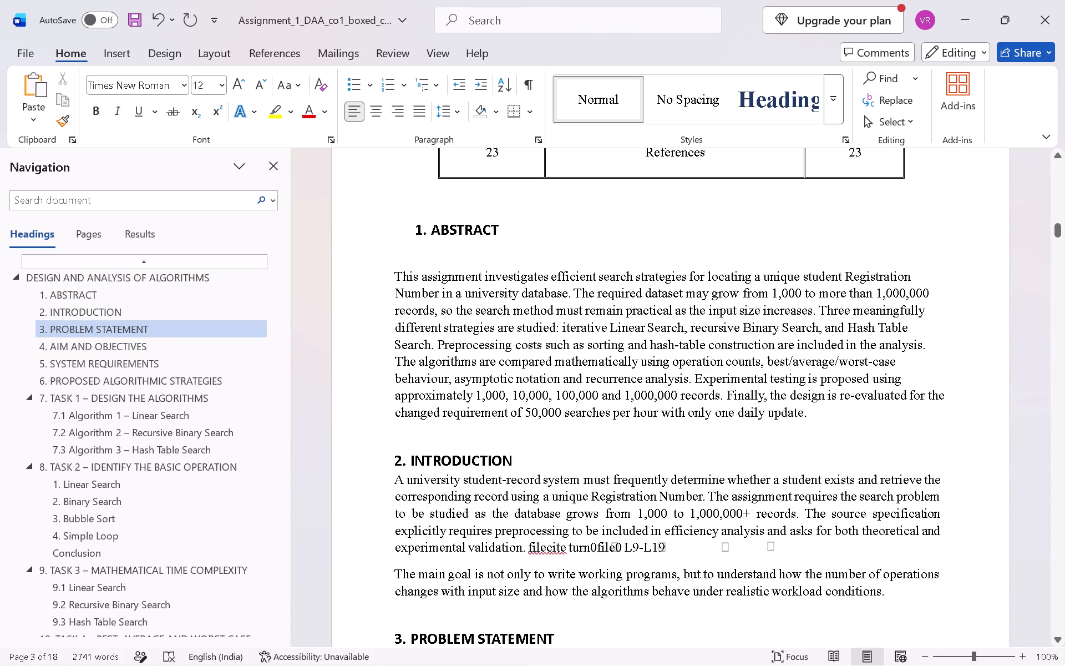
scroll(459, 482, down, 3)
scroll(459, 482, up, 1)
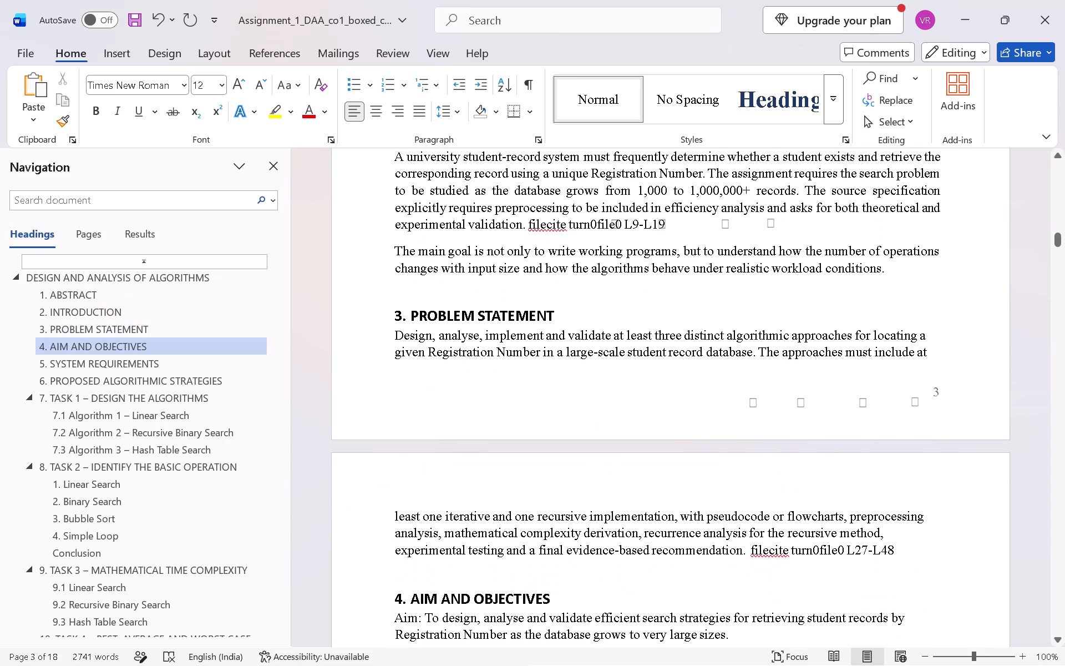
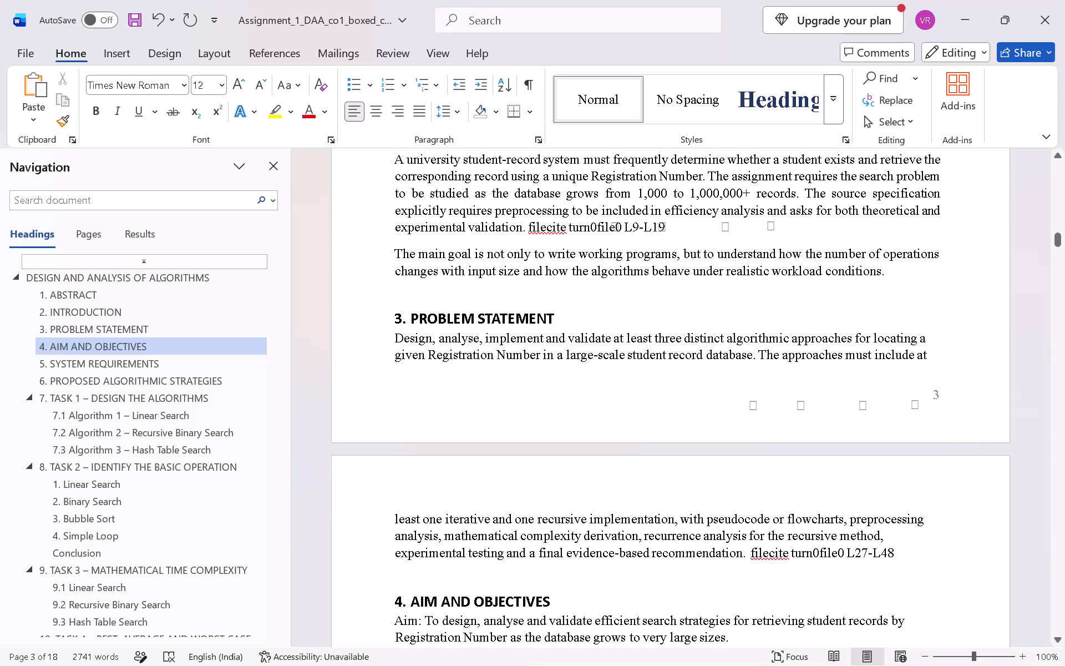
Insert two blank lines between the cover page's details table and the "DESIGN AND ANALYSIS OF ALGORITHMS" title.
scroll(459, 482, up, 1)
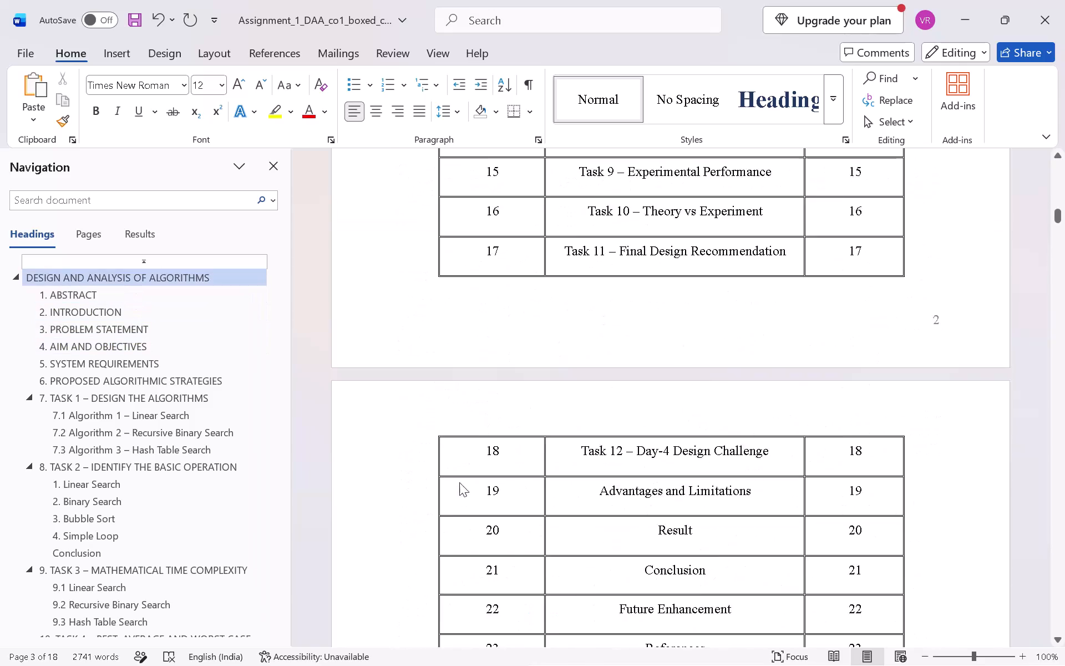
scroll(459, 482, up, 13)
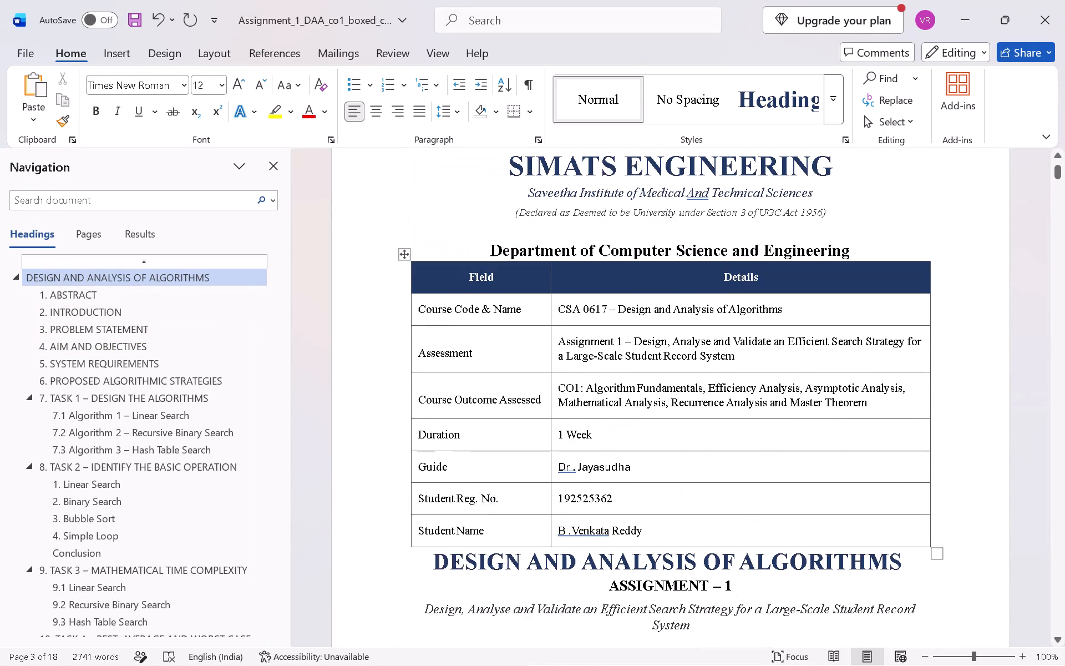
scroll(459, 482, down, 3)
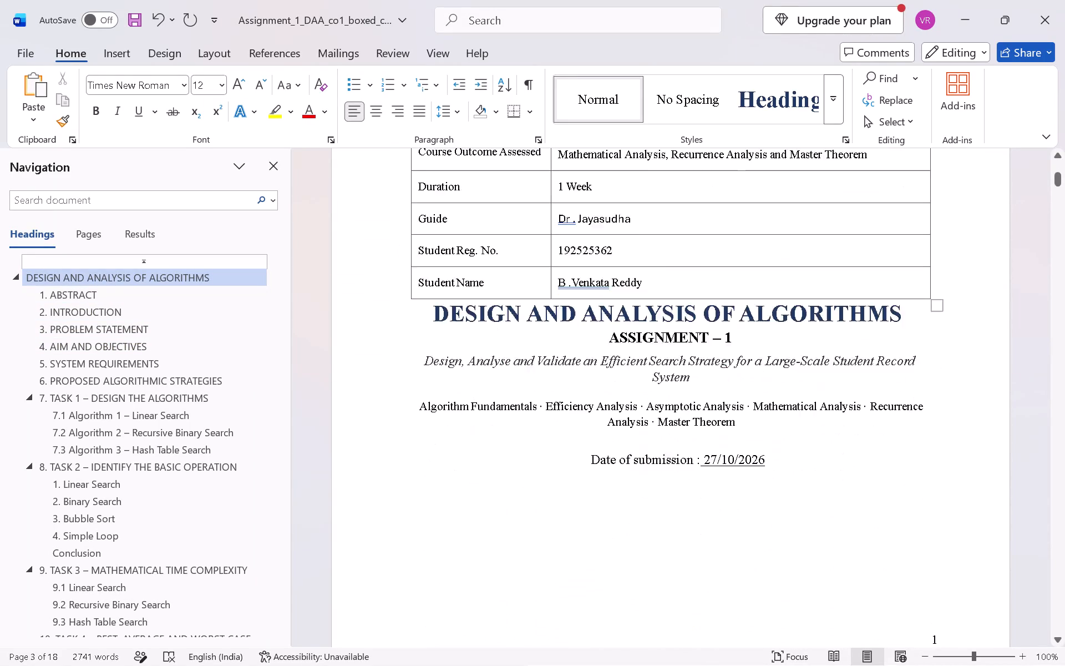
scroll(459, 482, down, 2)
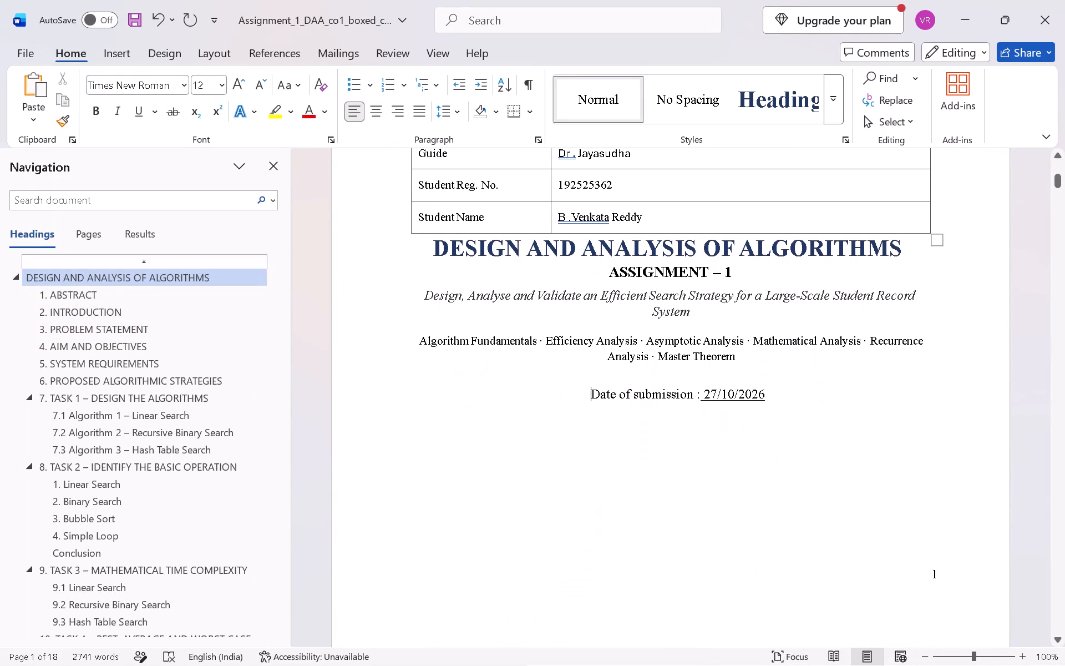
scroll(459, 482, down, 1)
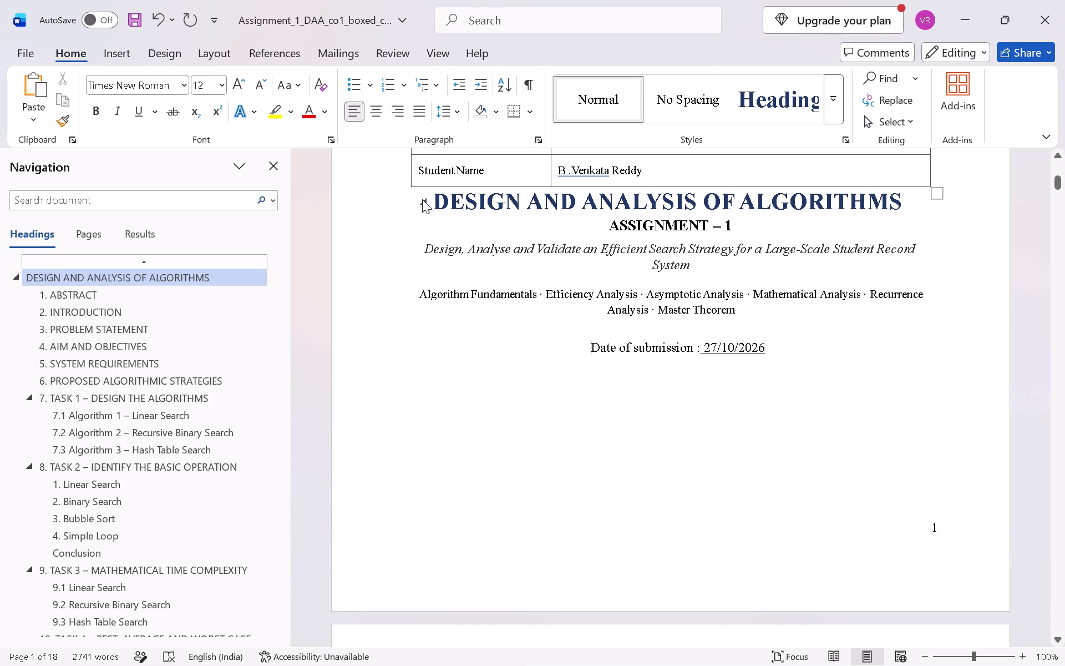
click(432, 197)
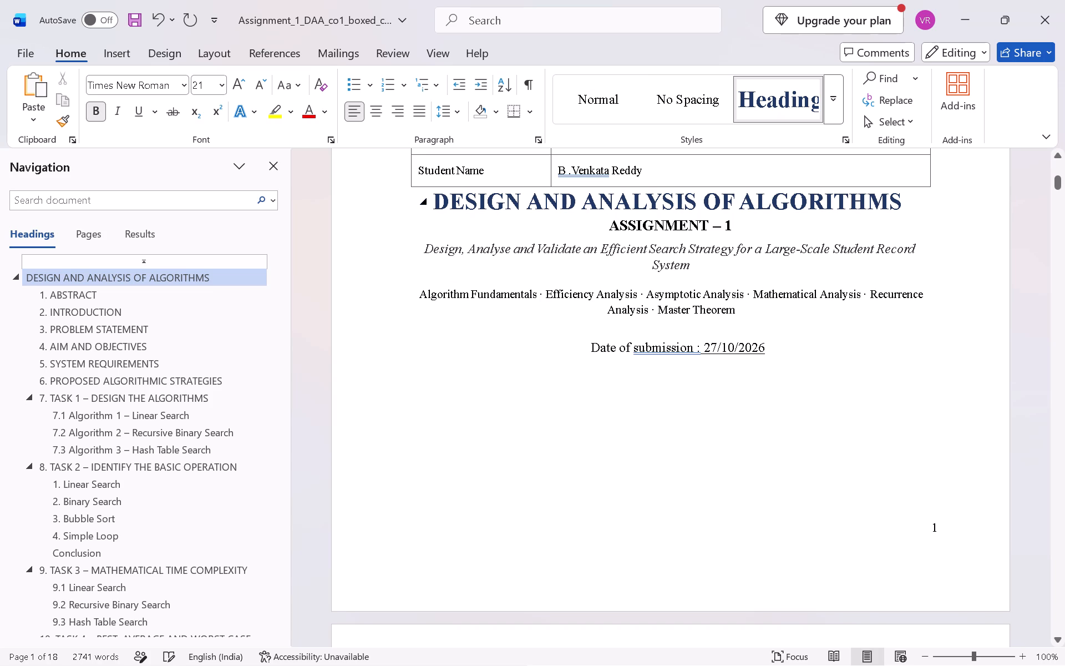
key(Return)
key(Return)
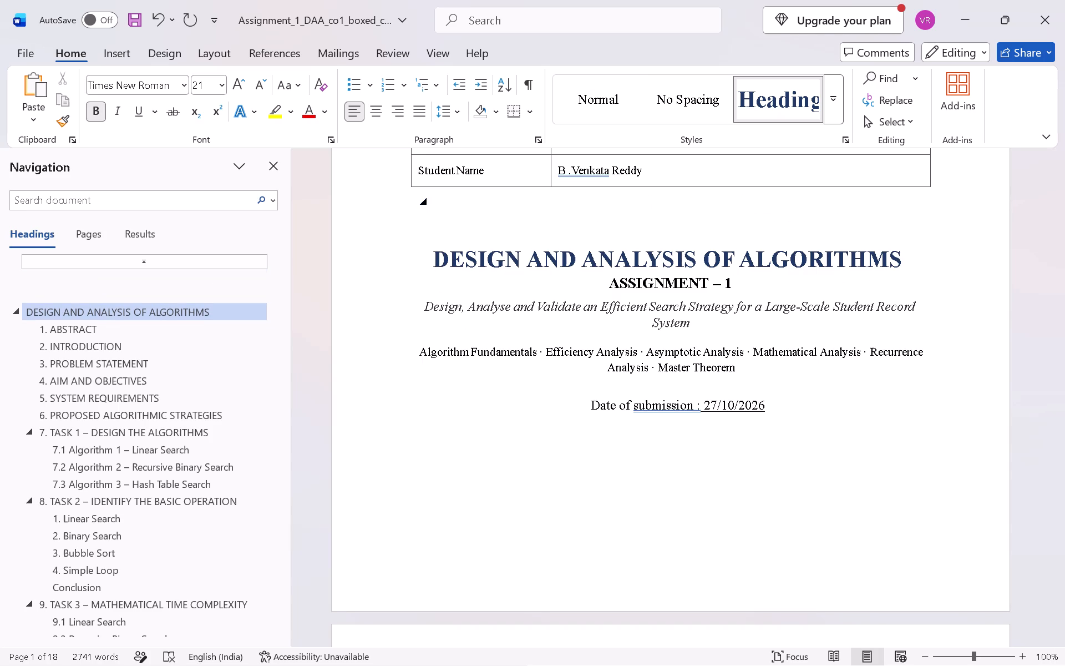
Insert a page break before the "6. PROPOSED ALGORITHMIC STRATEGIES" heading so it starts on the same page as Figure 1.
scroll(465, 354, down, 4)
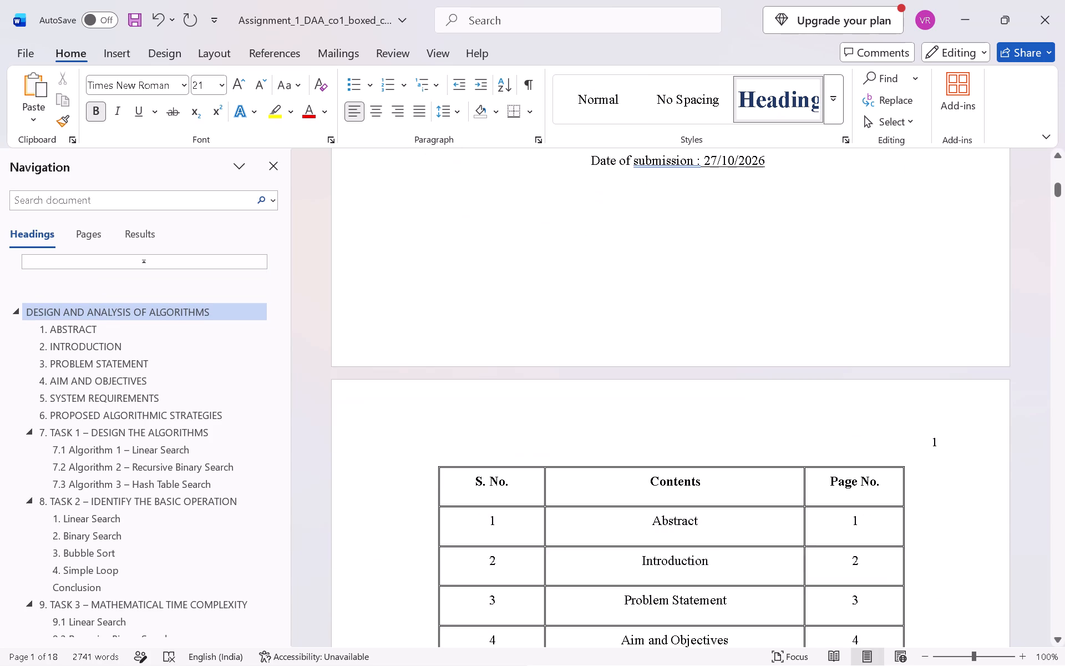
scroll(465, 354, down, 15)
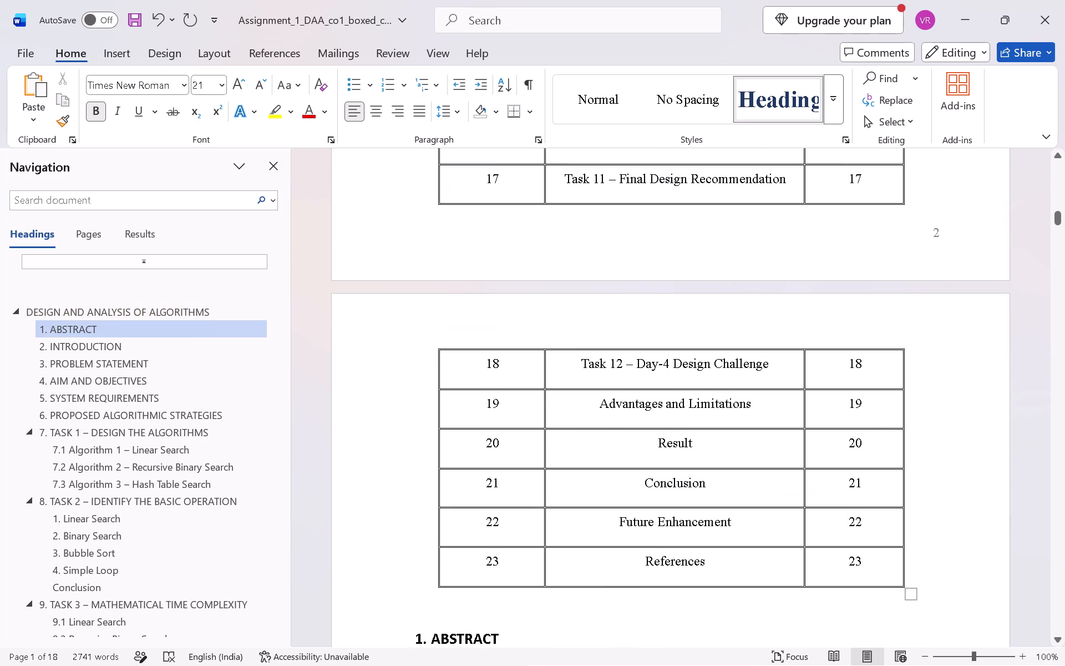
scroll(465, 354, down, 11)
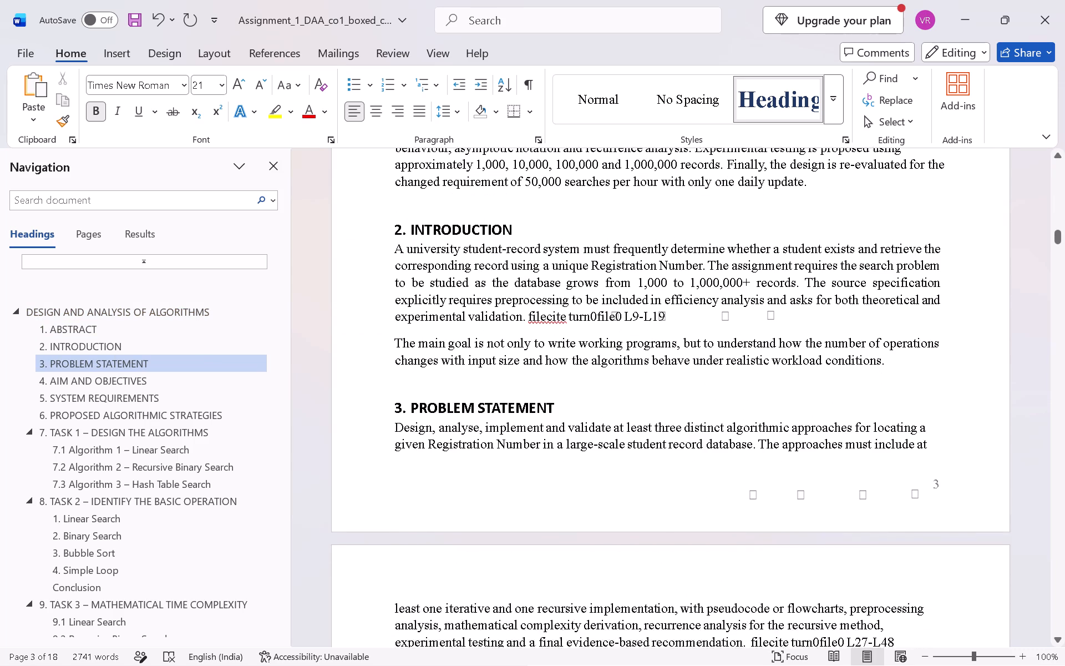
scroll(465, 354, down, 11)
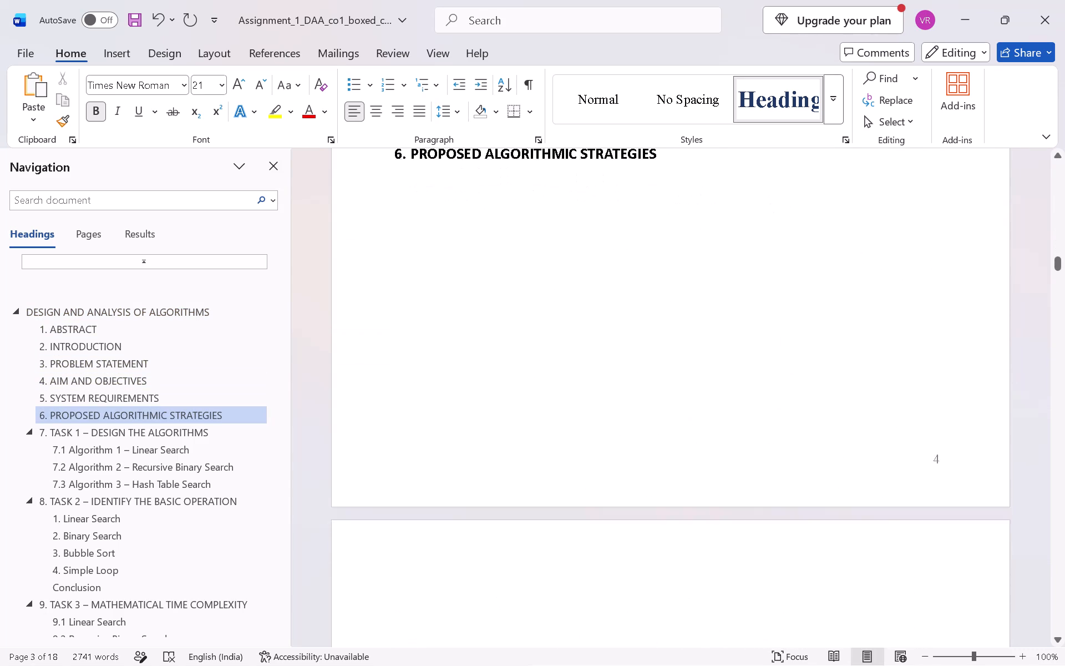
scroll(465, 354, down, 2)
scroll(465, 354, up, 4)
scroll(465, 354, down, 5)
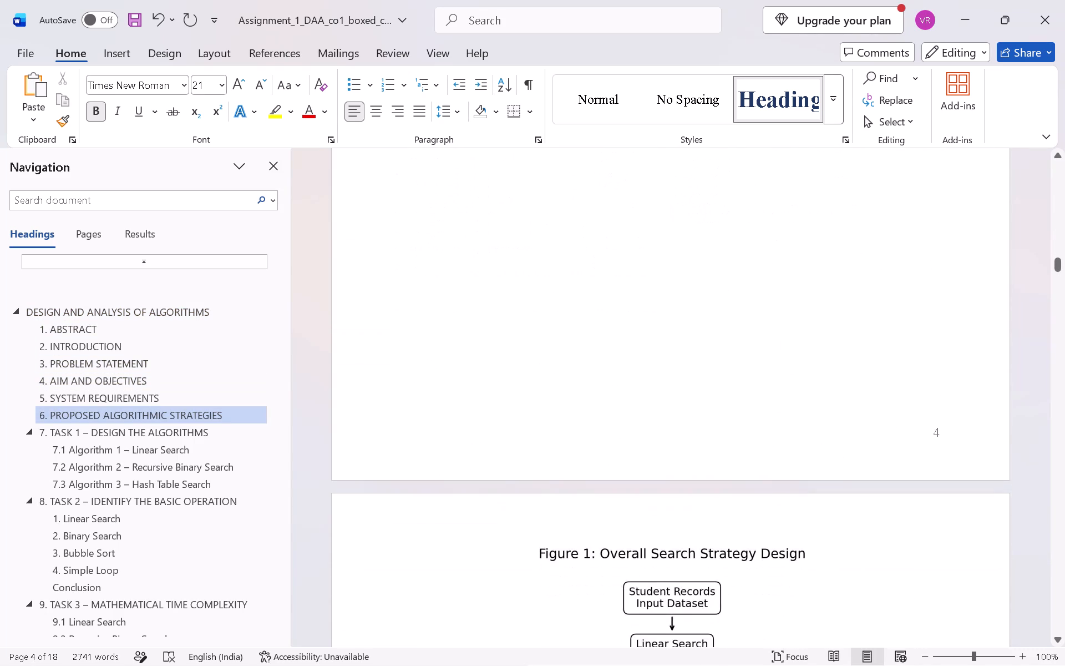
scroll(465, 354, up, 5)
scroll(446, 379, down, 5)
scroll(446, 379, up, 1)
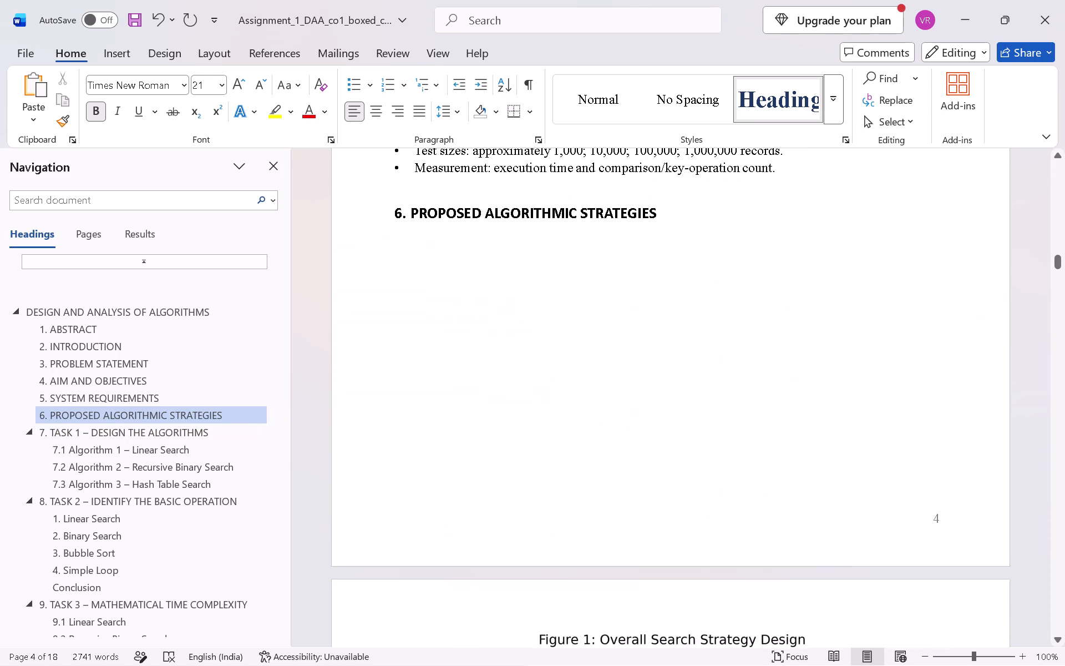
scroll(446, 379, up, 1)
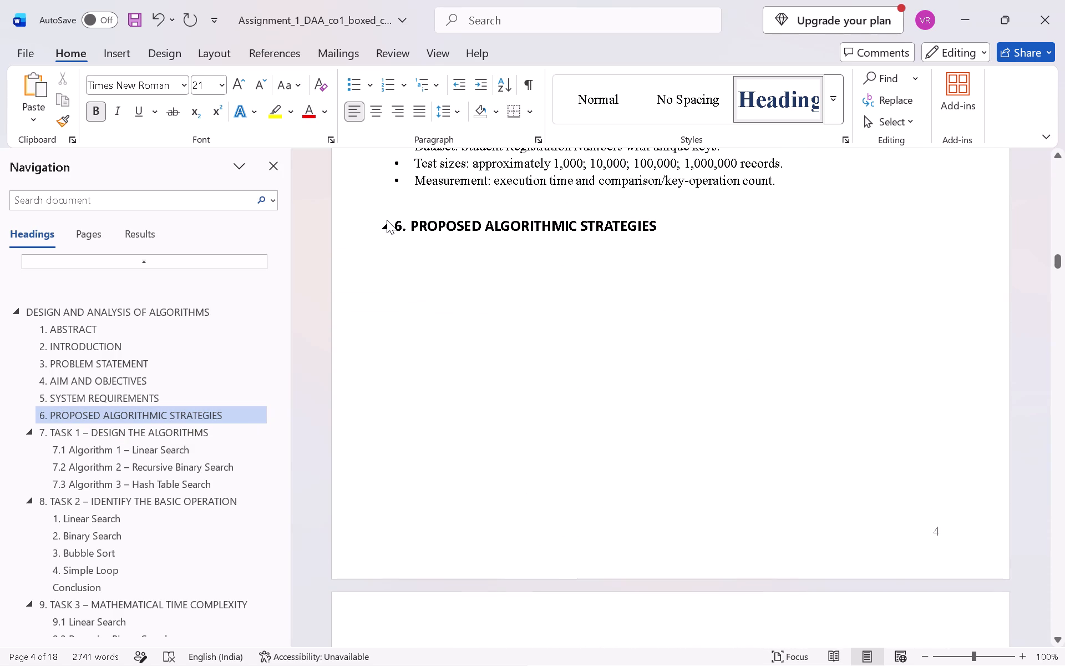
click(393, 225)
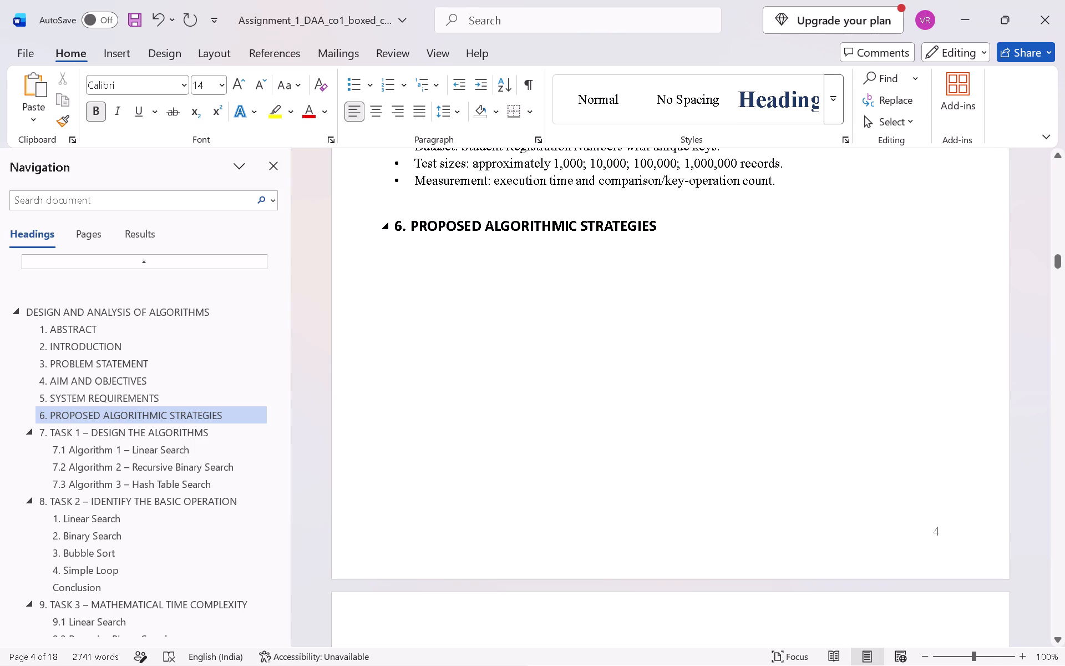
key(ctrl+Return)
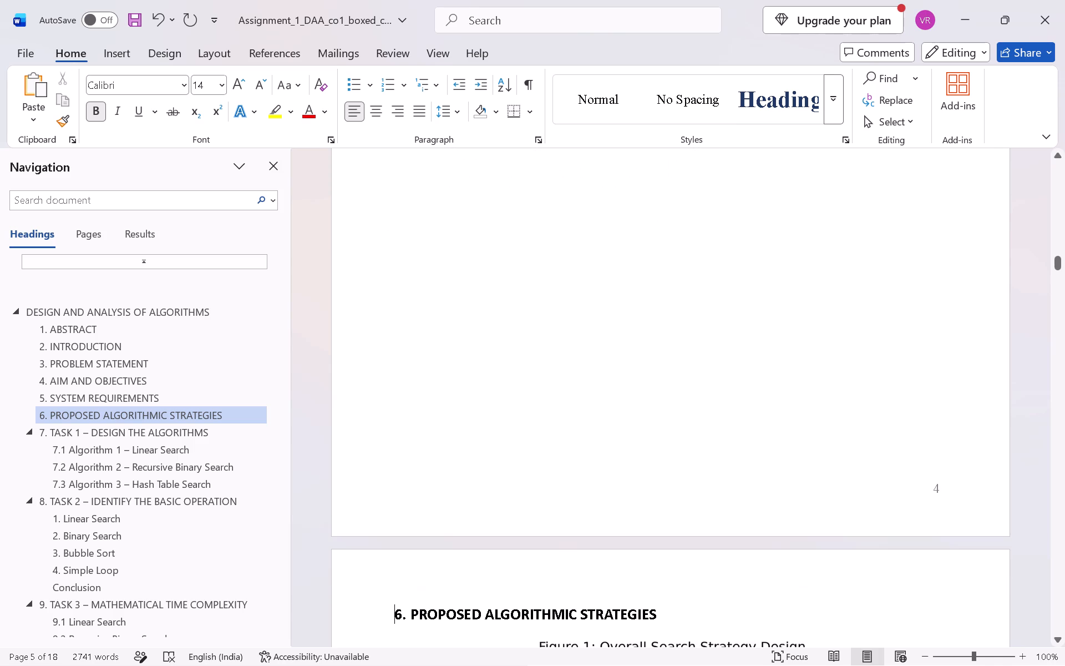
Check the layout from Proposed Algorithmic Strategies through the Task 1 algorithms and flowcharts to Task 2.
scroll(393, 225, up, 4)
scroll(393, 225, down, 7)
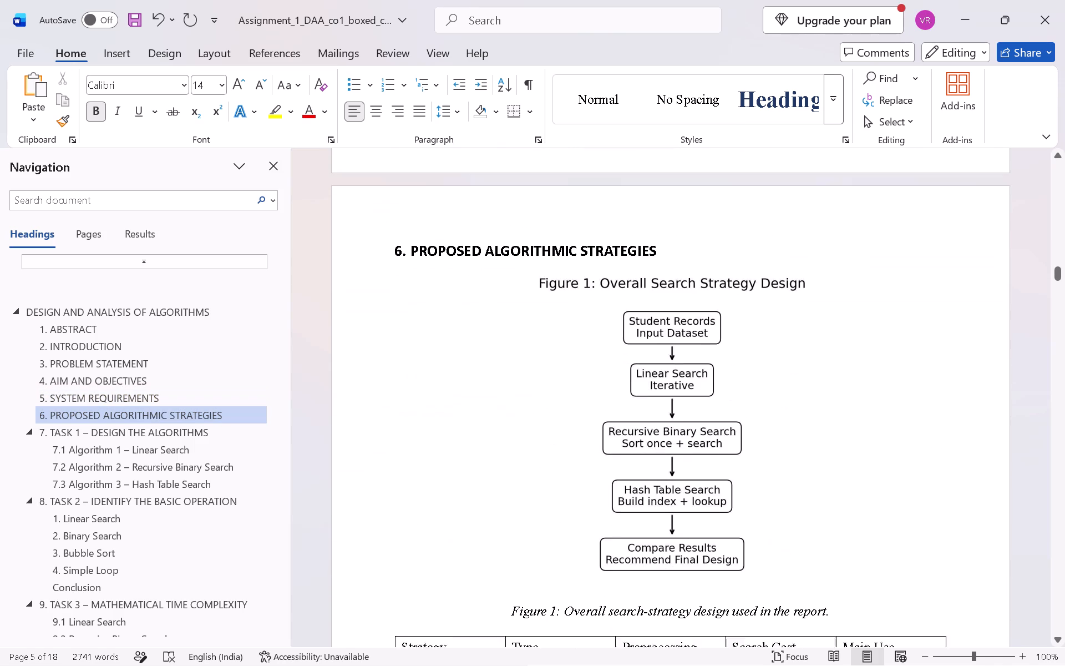
scroll(393, 225, down, 7)
scroll(393, 225, up, 1)
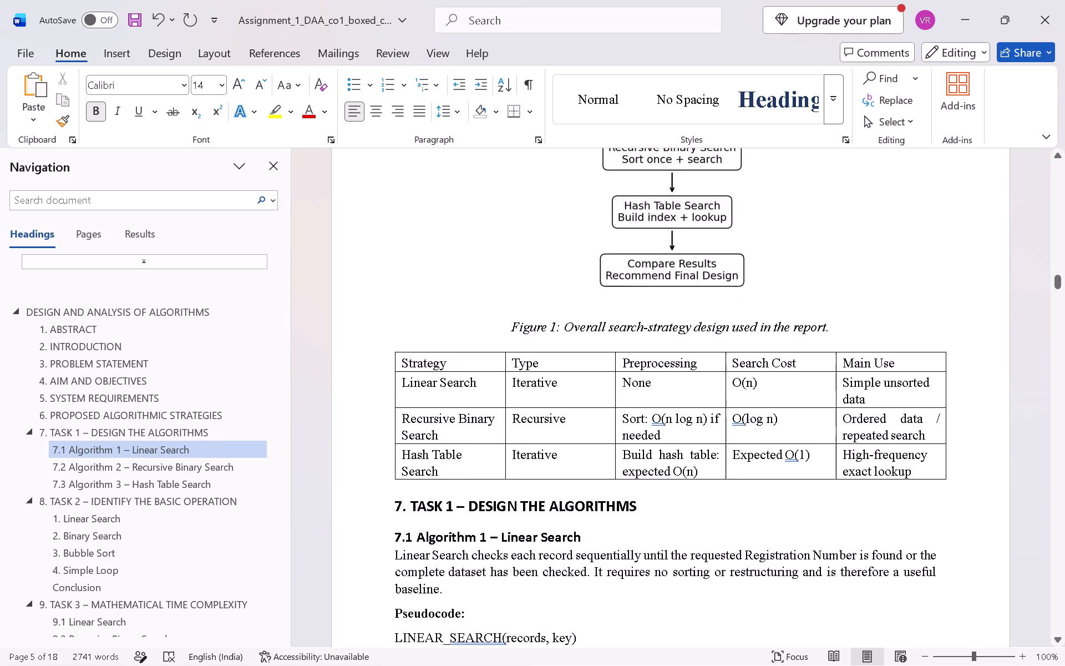
scroll(393, 225, up, 2)
scroll(393, 225, down, 10)
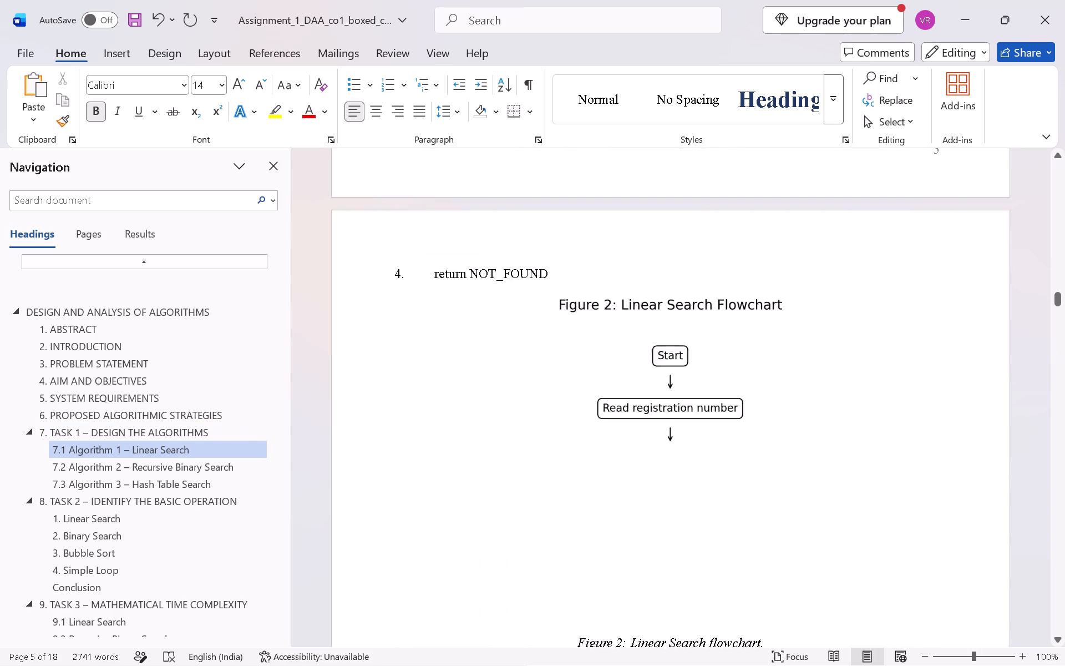
scroll(393, 225, down, 18)
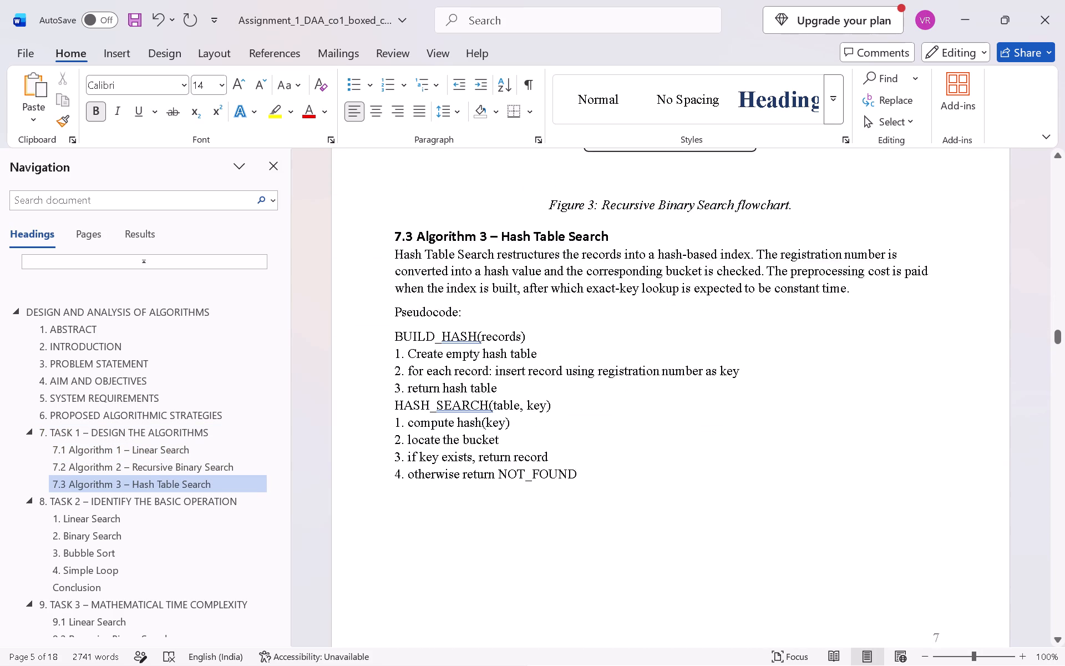
scroll(393, 225, down, 19)
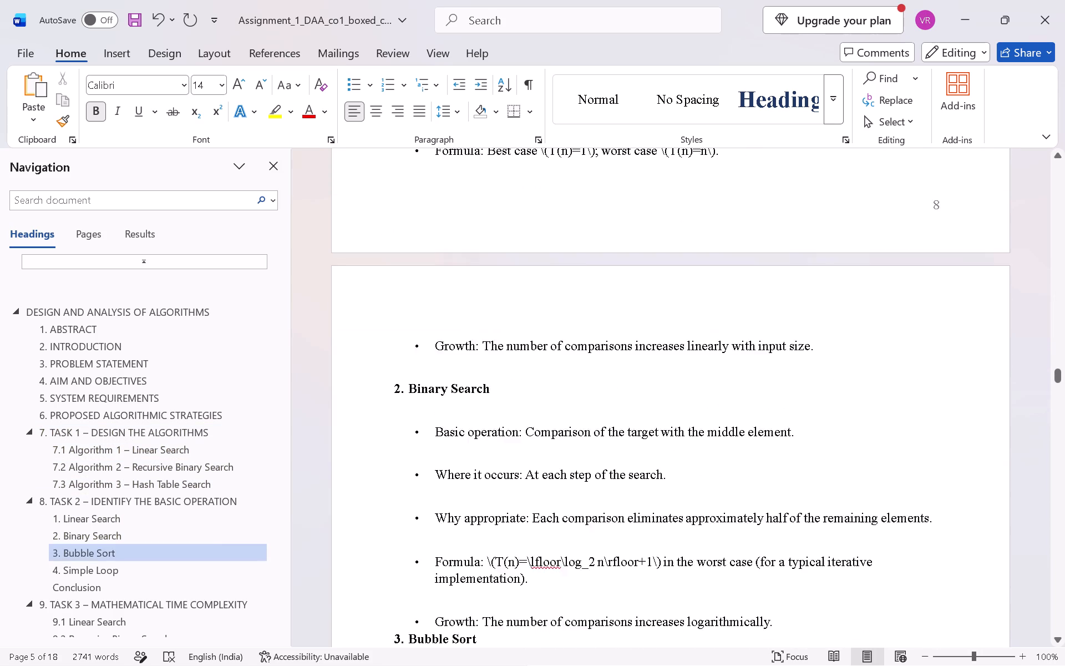
Look through the remaining sections, from the rest of Task 2 to References and the Appendix on the last page.
scroll(393, 225, down, 16)
scroll(393, 225, down, 19)
scroll(393, 225, down, 20)
scroll(393, 225, down, 6)
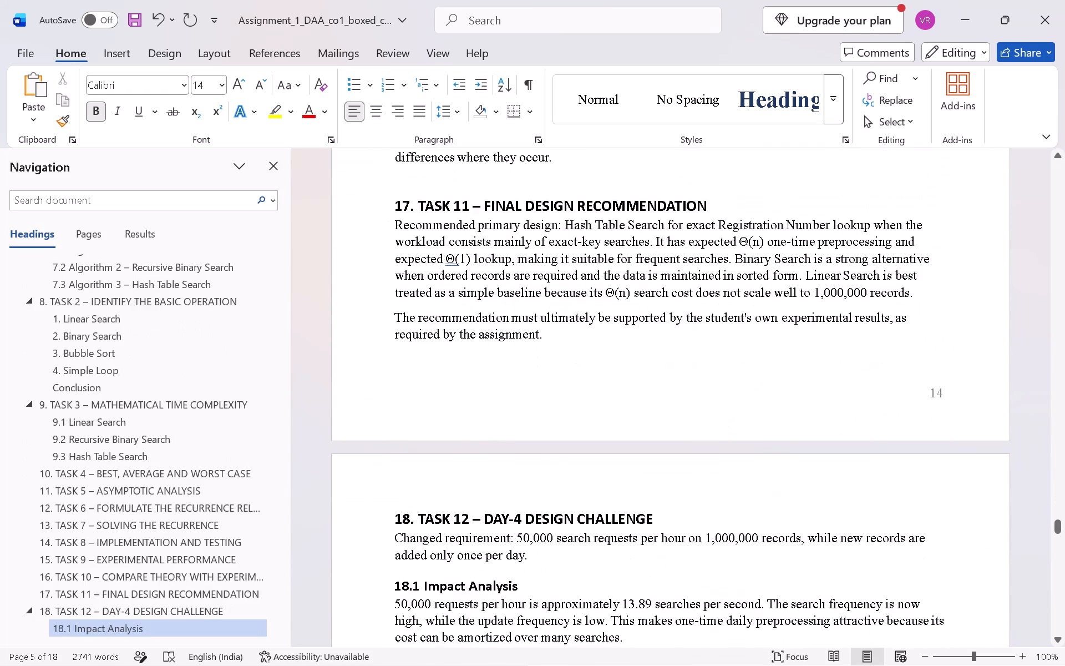
scroll(393, 225, down, 20)
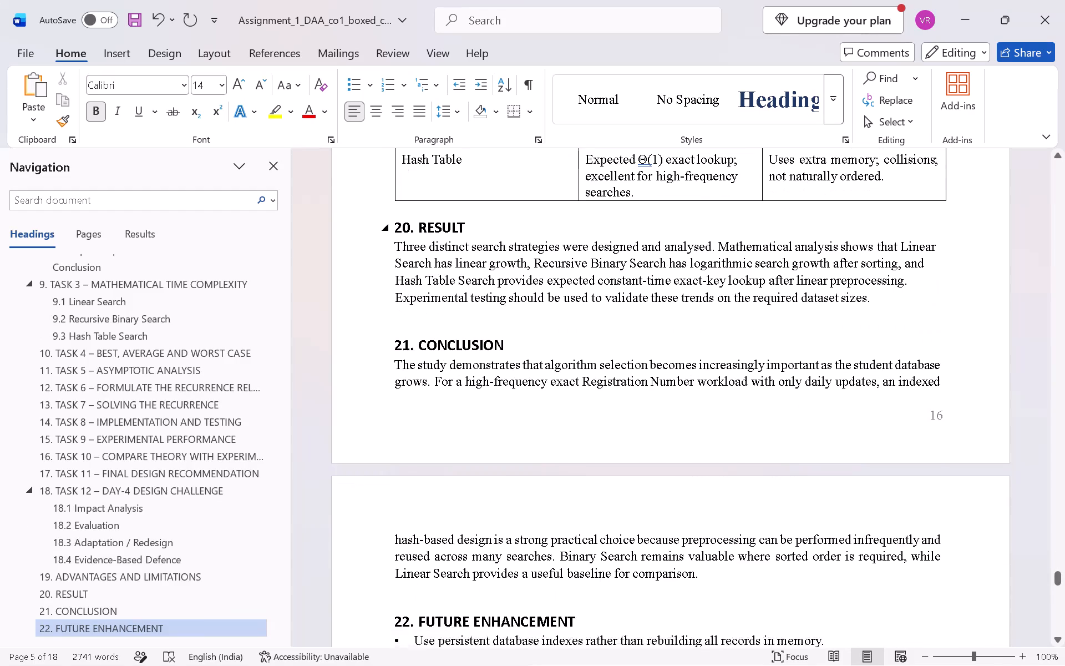
scroll(393, 225, down, 19)
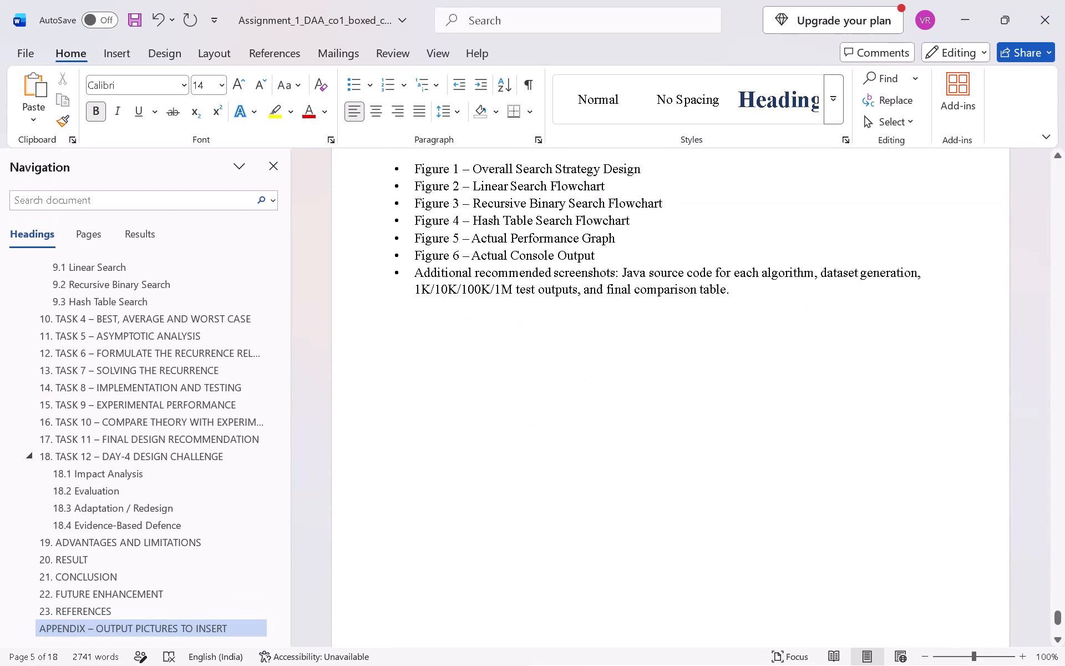
scroll(393, 225, down, 3)
scroll(393, 225, up, 3)
scroll(393, 225, down, 1)
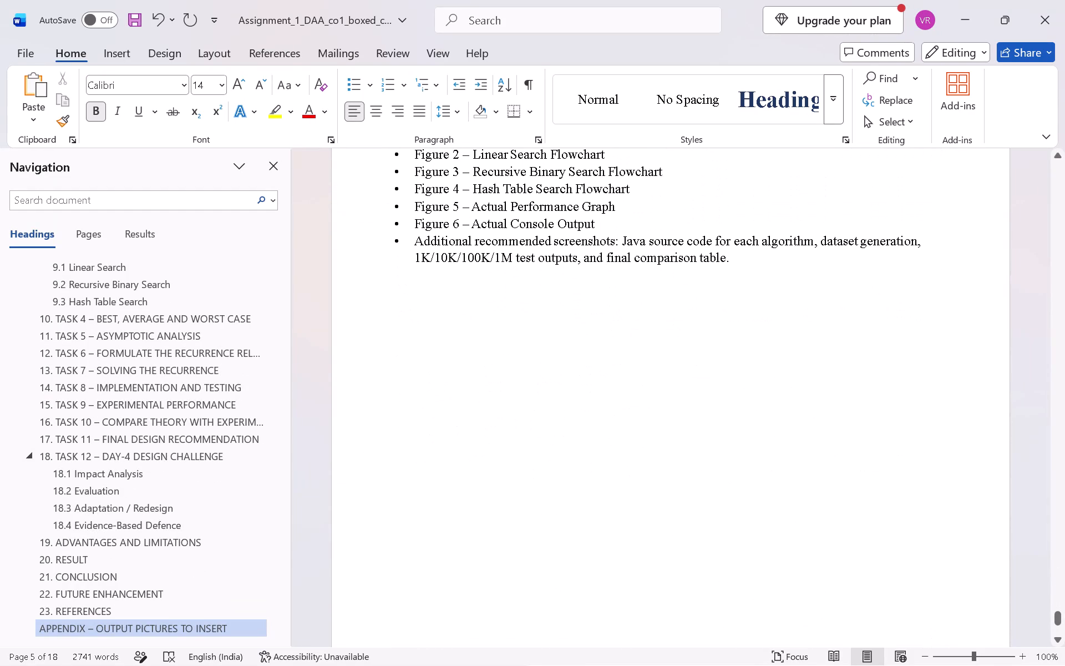
scroll(393, 225, down, 1)
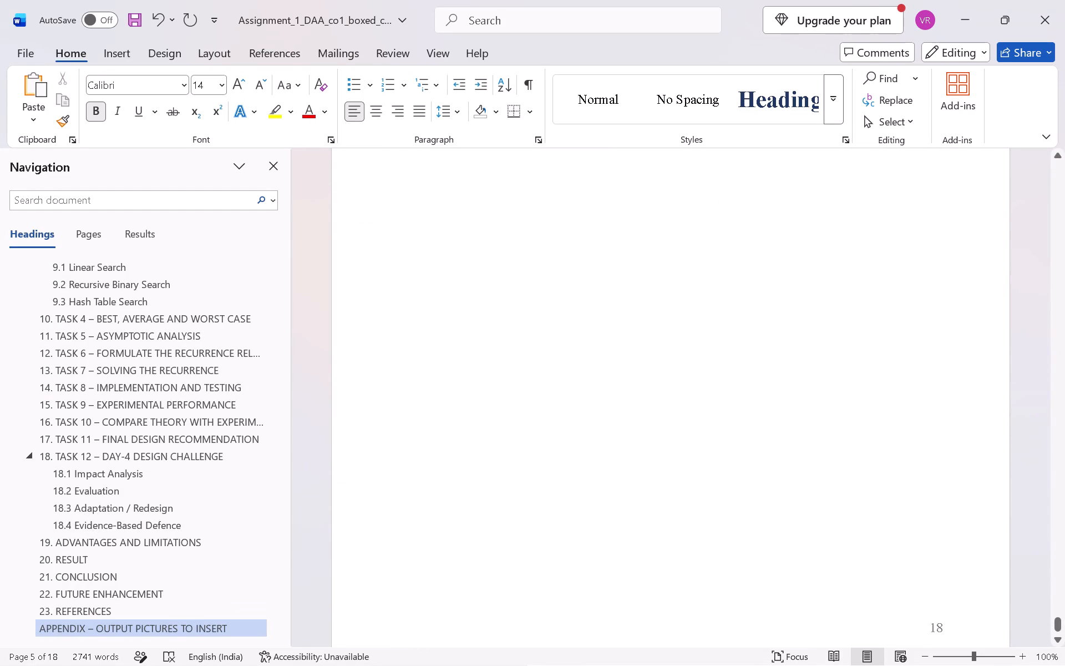
scroll(393, 225, down, 4)
Look back through the document from the Appendix to the top of the cover page.
scroll(393, 225, up, 10)
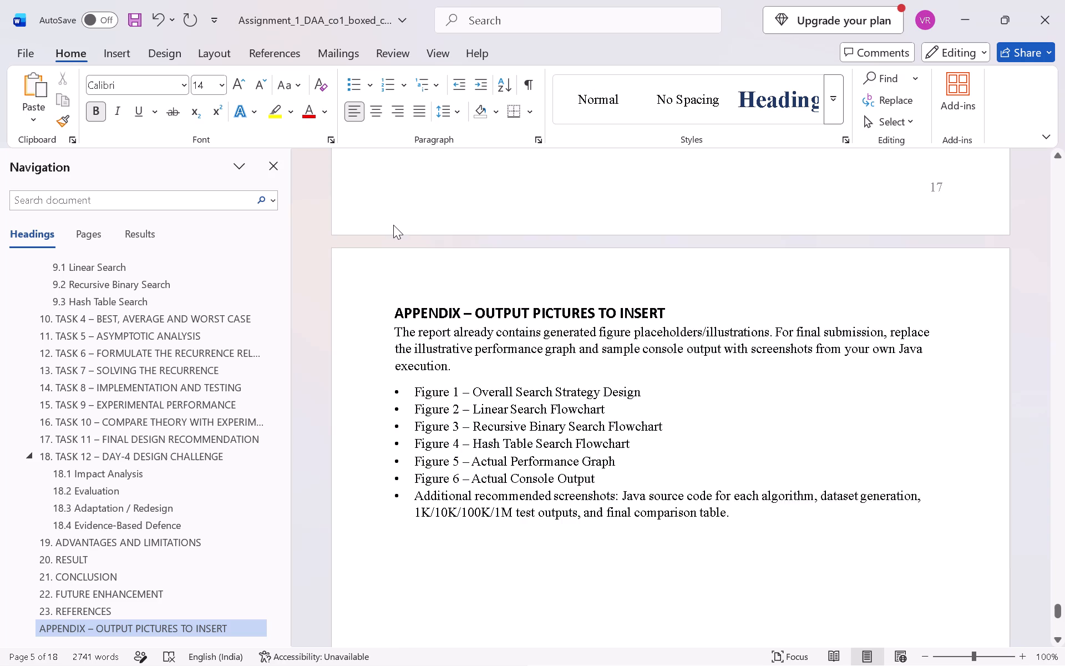
scroll(393, 225, up, 11)
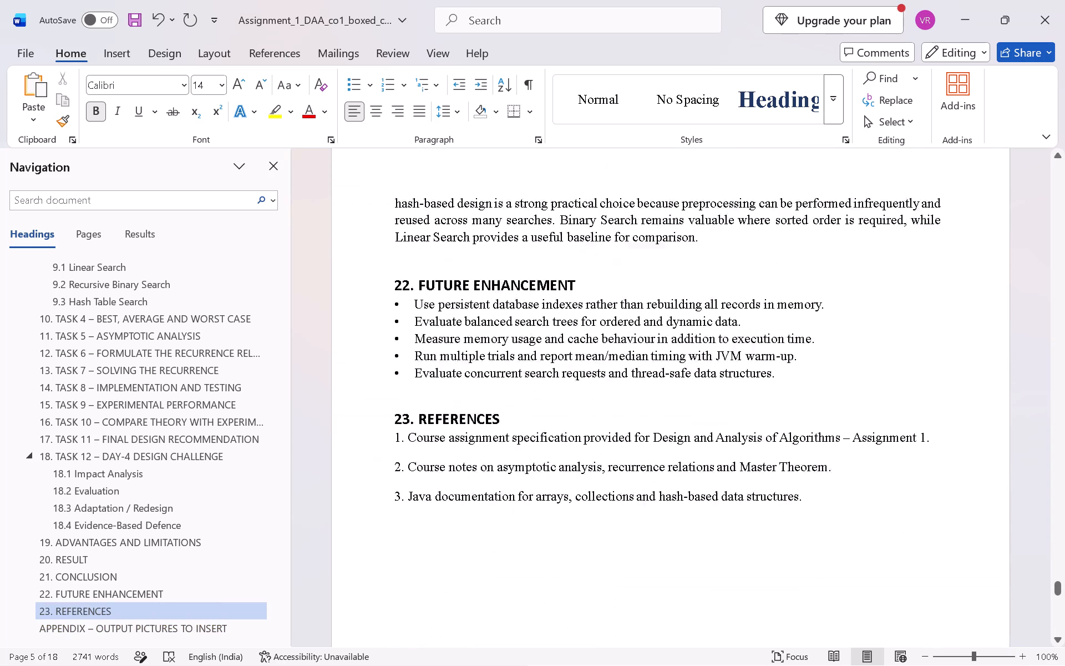
scroll(393, 225, up, 19)
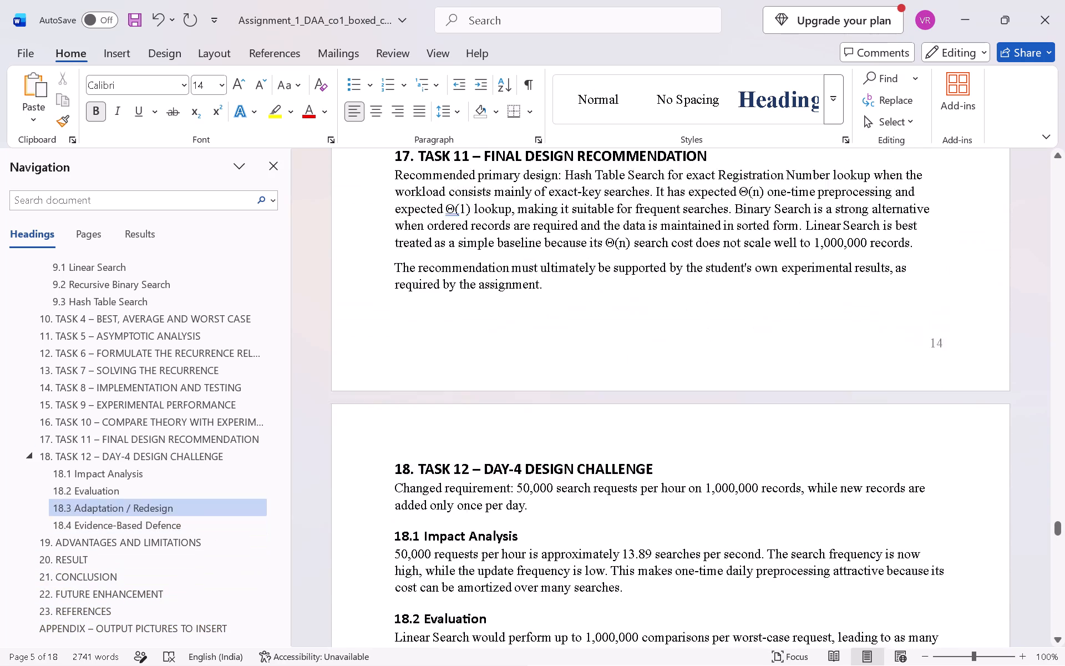
scroll(393, 225, up, 13)
scroll(393, 225, up, 11)
scroll(393, 225, up, 20)
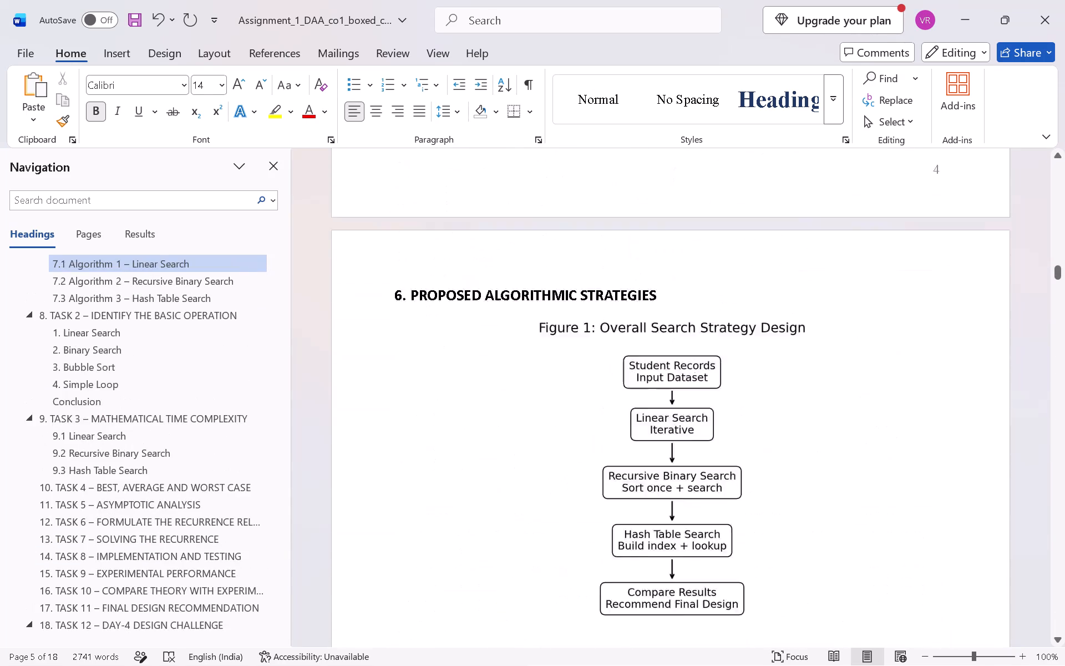
scroll(393, 225, up, 14)
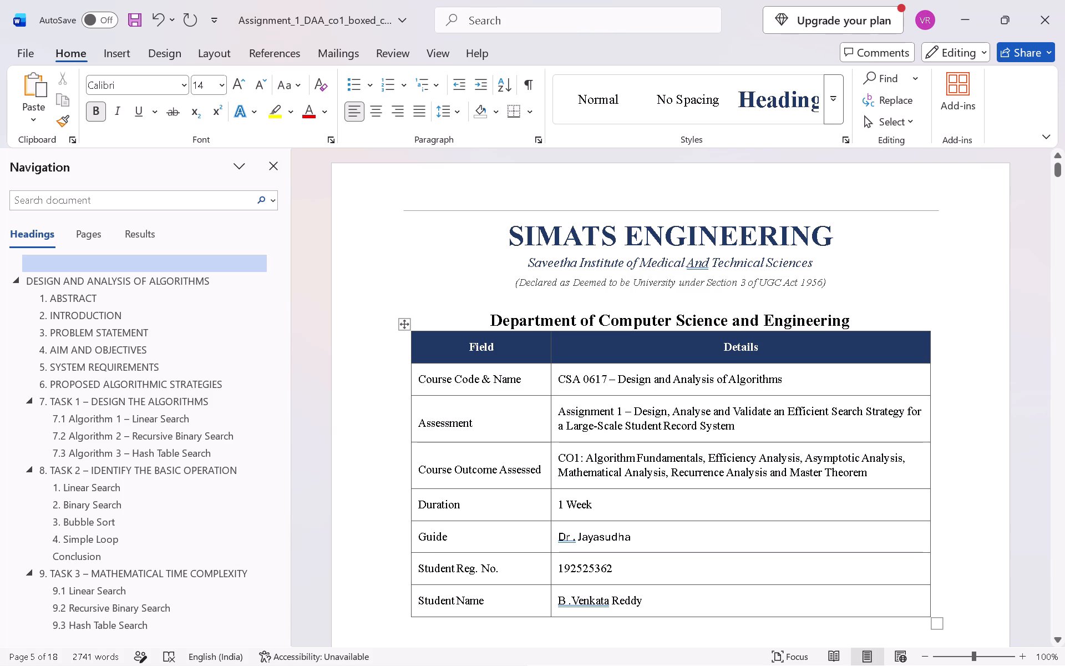
scroll(788, 300, up, 2)
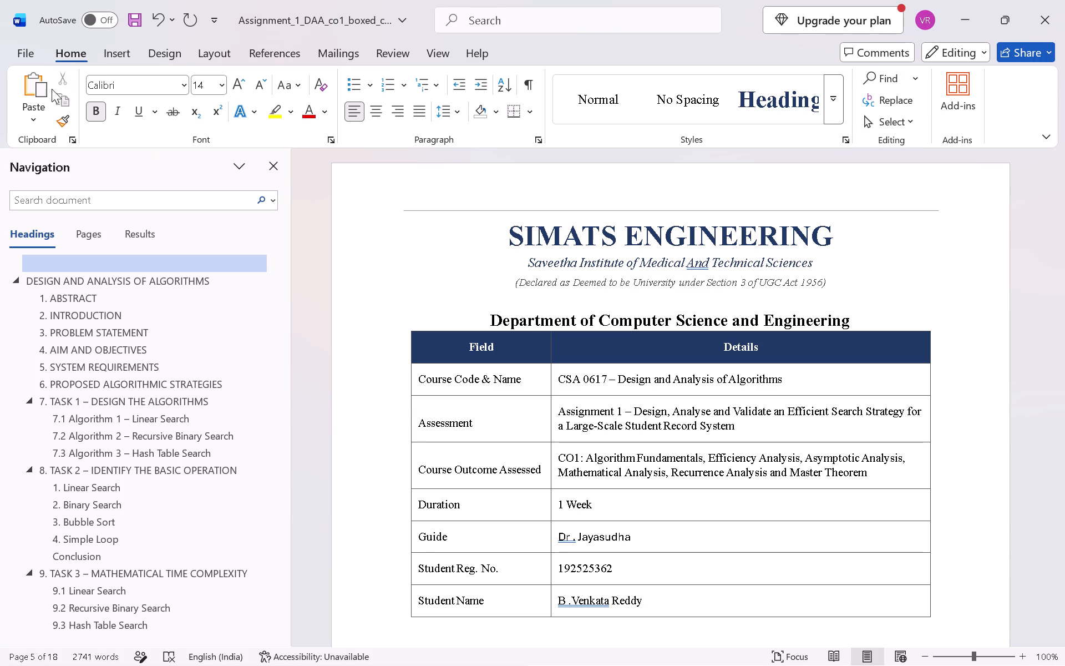
Open the Save As options for the assignment document.
click(28, 54)
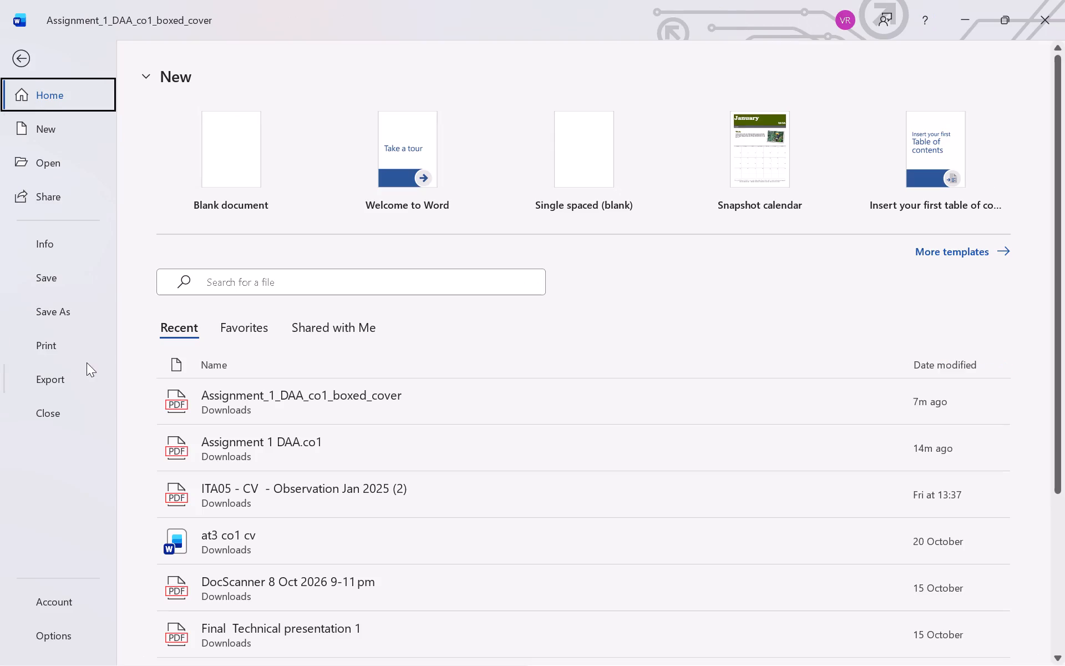
click(44, 314)
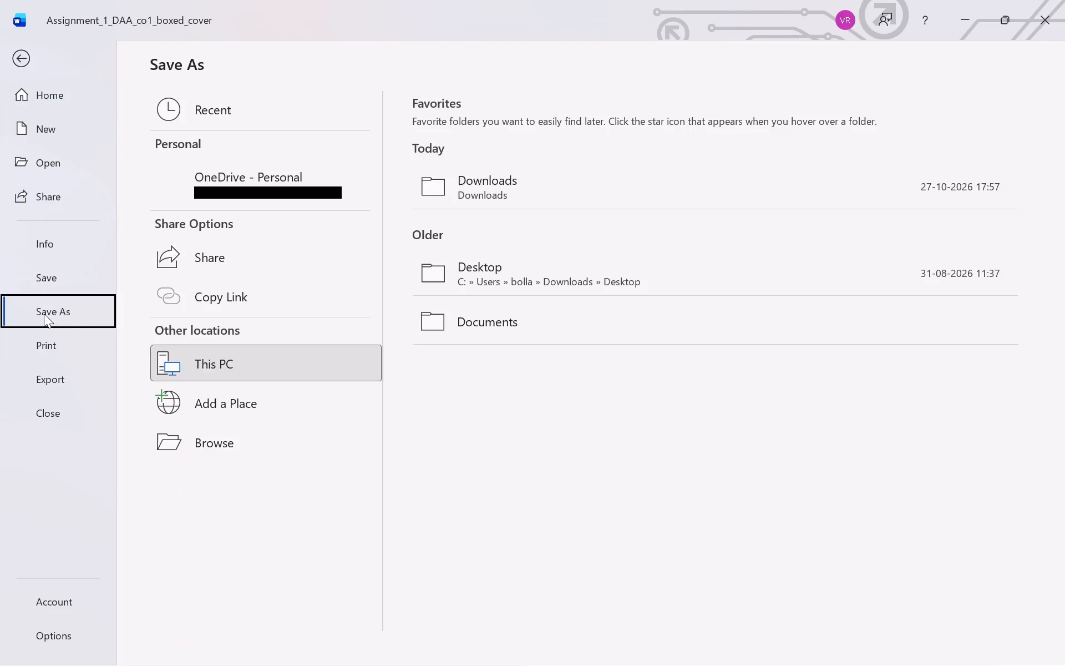
Choose the Downloads folder for the saved copy and set its file name to CO1 AT1 DAA.
click(455, 197)
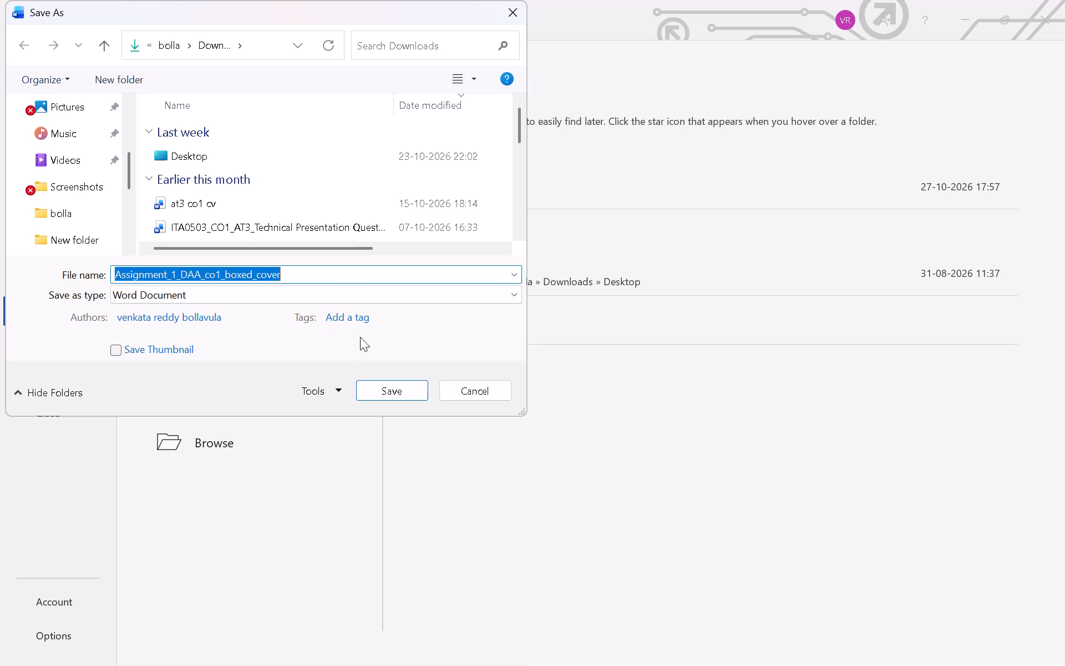
click(304, 266)
click(304, 266)
key(BackSpace)
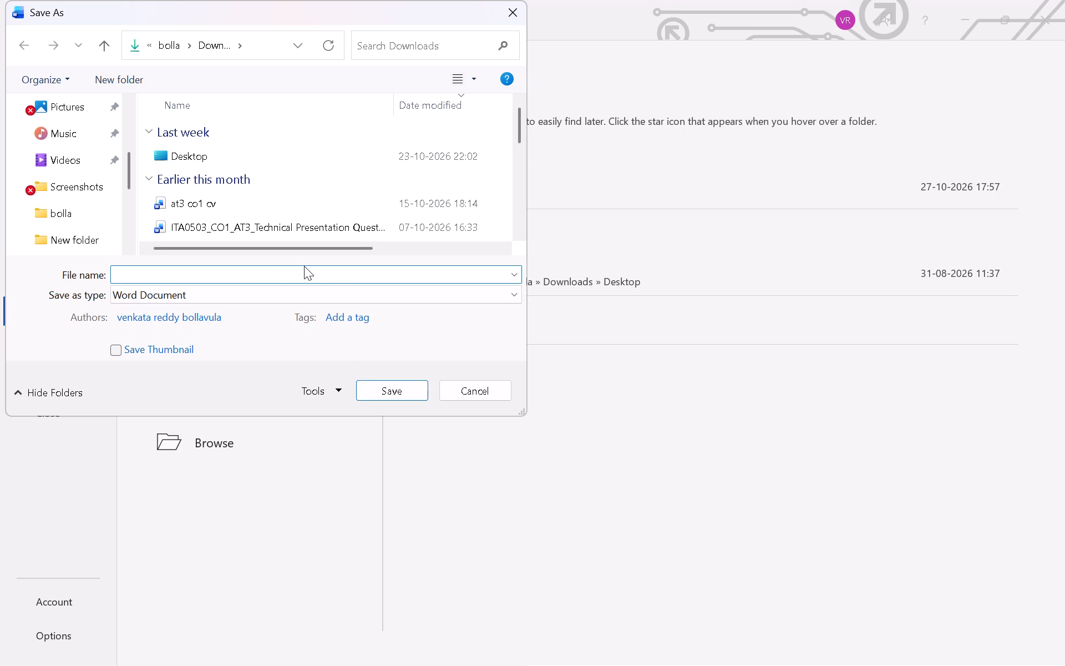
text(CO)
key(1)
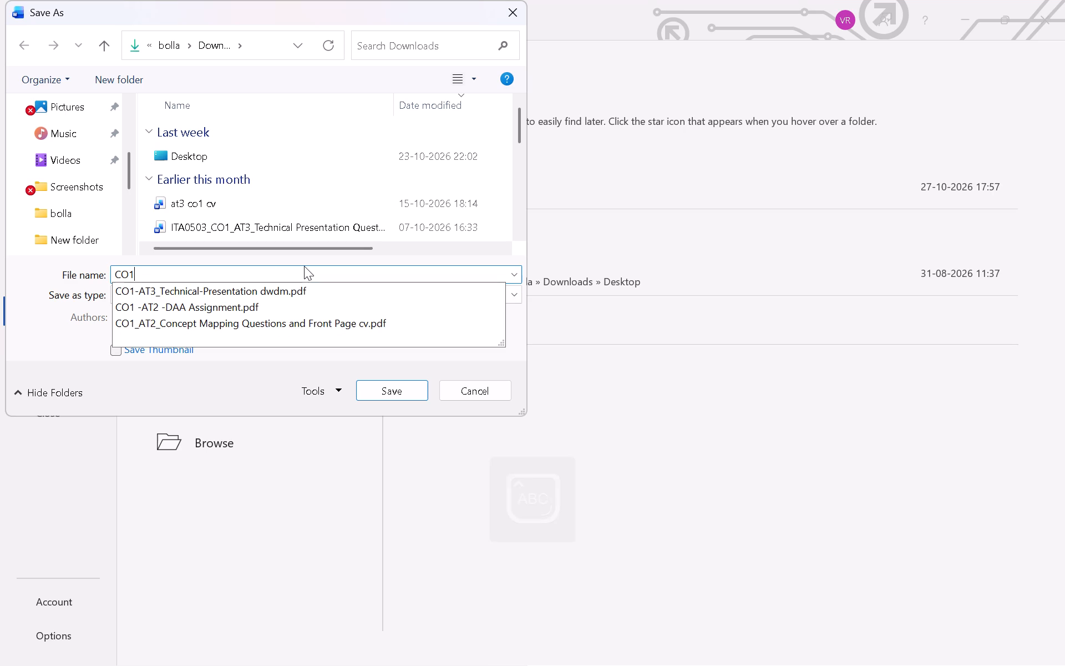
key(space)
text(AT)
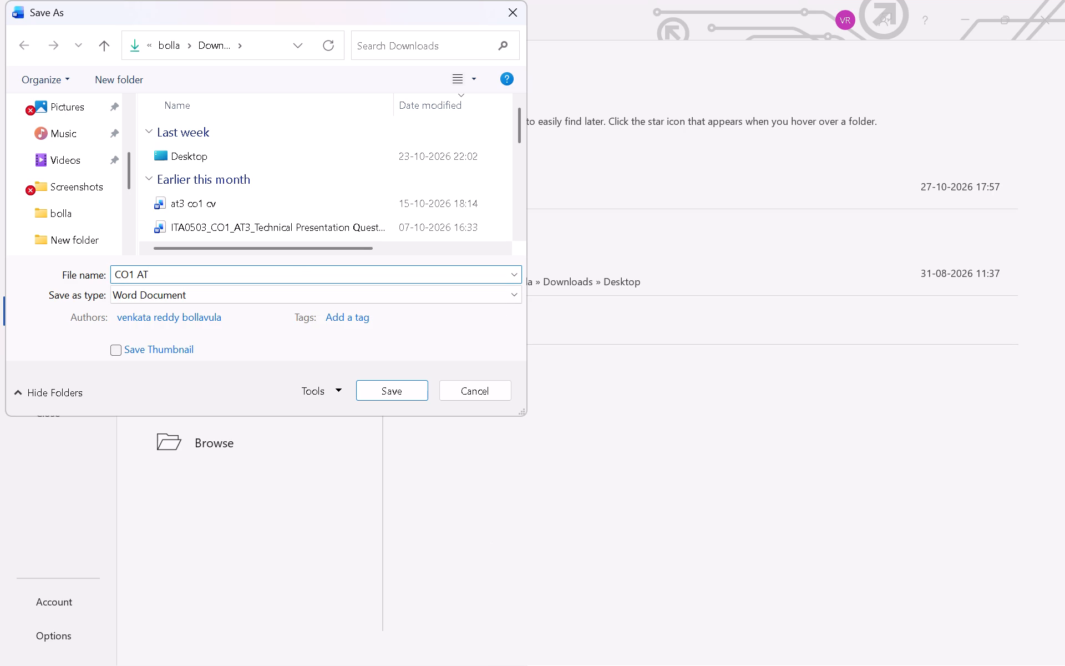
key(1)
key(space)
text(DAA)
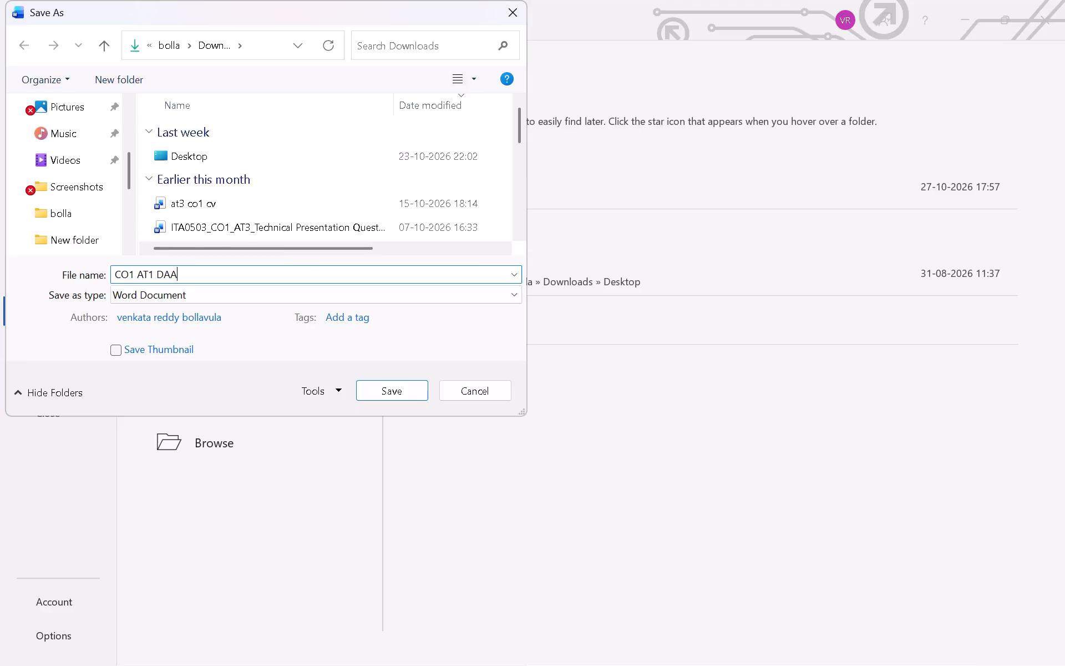
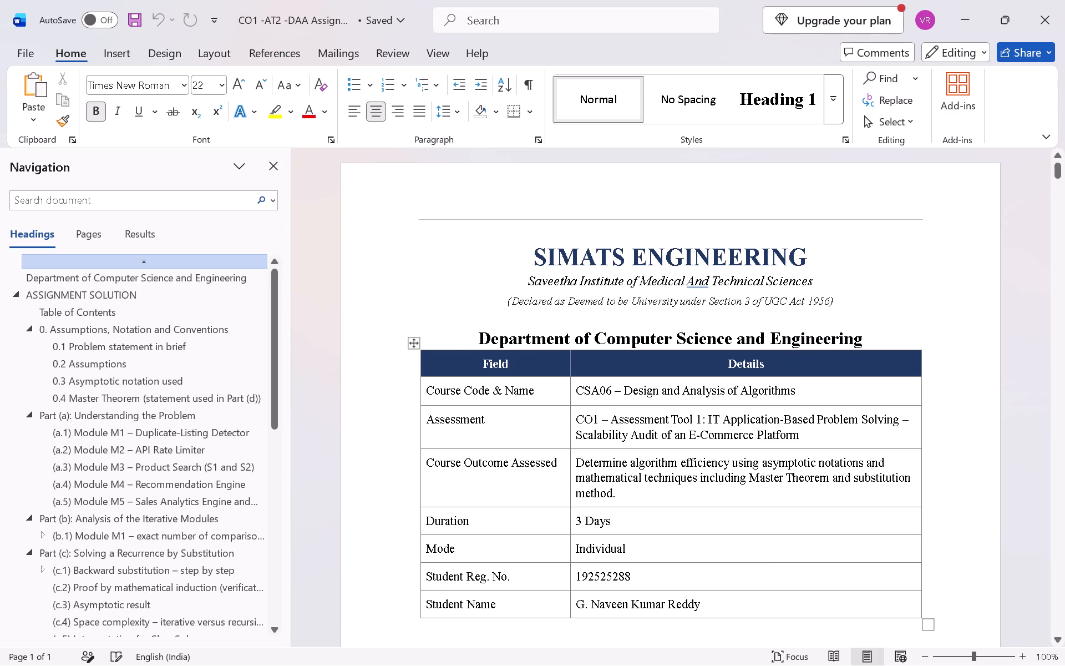
Replace the last digits of the Student Reg. No. in the cover page table with the new student's registration number.
scroll(616, 554, down, 1)
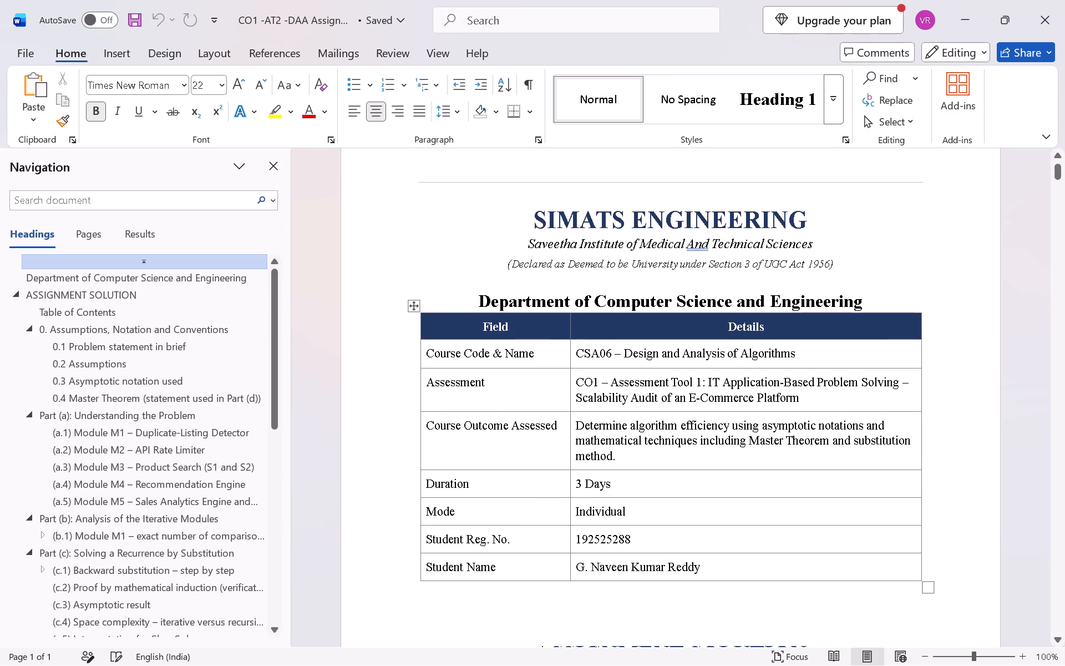
click(646, 540)
key(BackSpace)
key(BackSpace)
key(BackSpace)
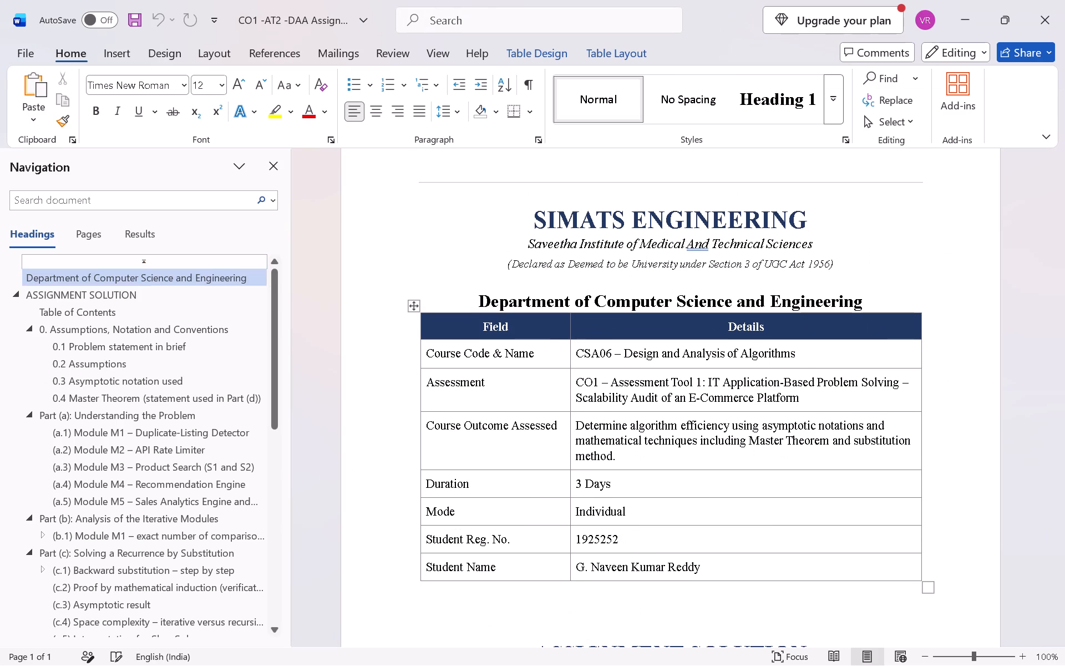
key(BackSpace)
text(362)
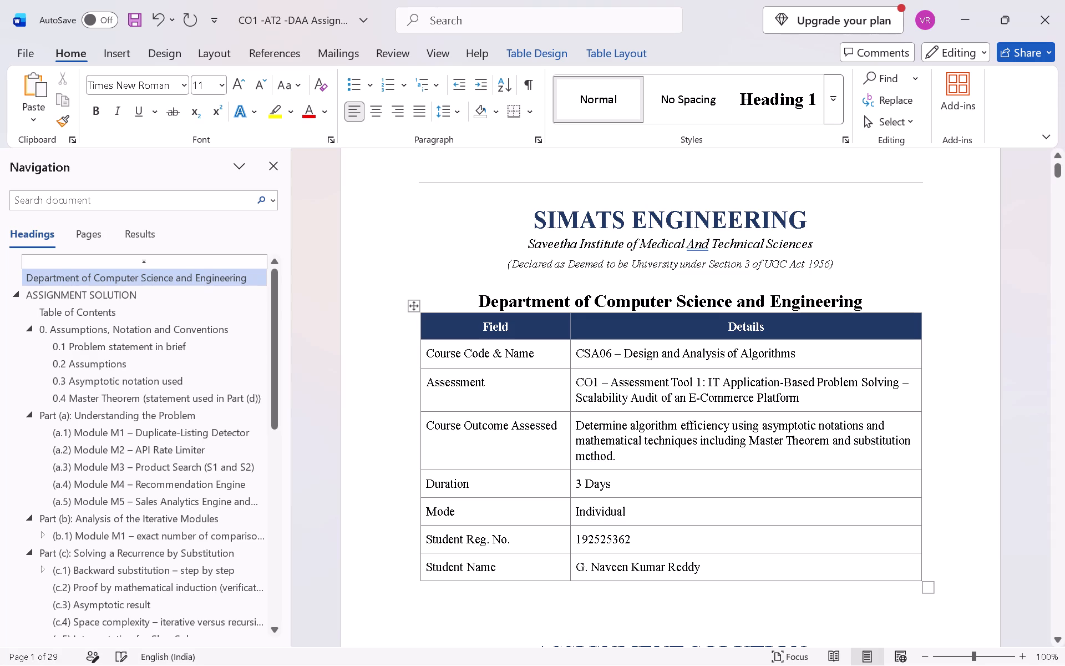
Replace the initial and given names in the Student Name row with the new student's, keeping the existing surname.
click(667, 576)
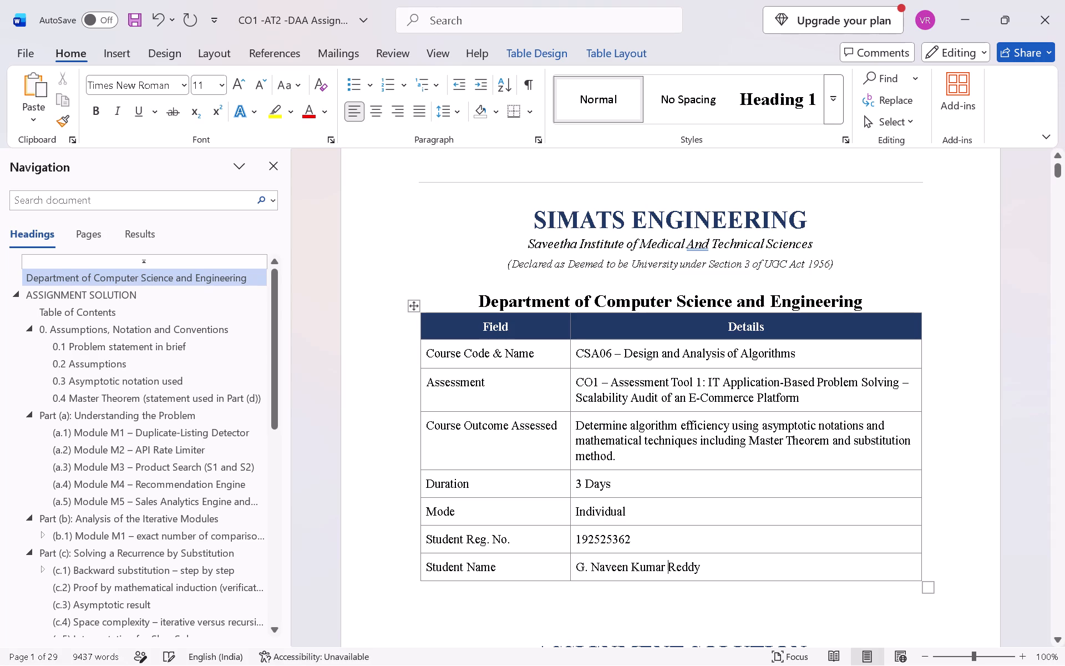
click(665, 568)
key(BackSpace)
key(BackSpace)
key(BackSpace)
key(BackSpace)
key(BackSpace)
key(BackSpace)
key(BackSpace)
key(BackSpace)
key(BackSpace)
key(BackSpace)
key(BackSpace)
key(BackSpace)
key(BackSpace)
key(BackSpace)
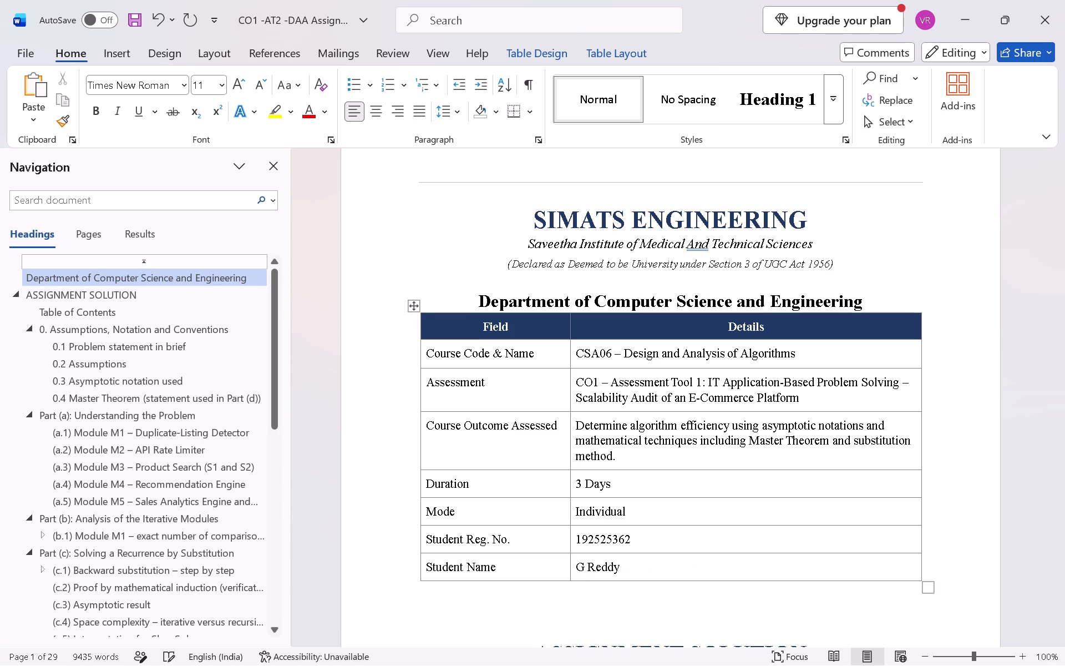
key(BackSpace)
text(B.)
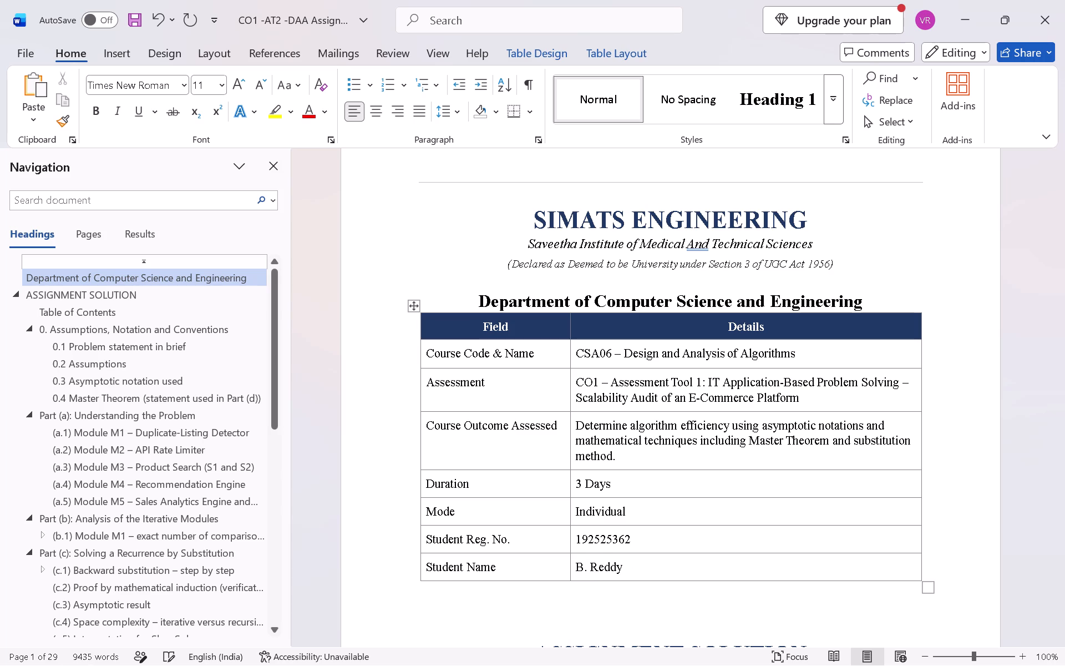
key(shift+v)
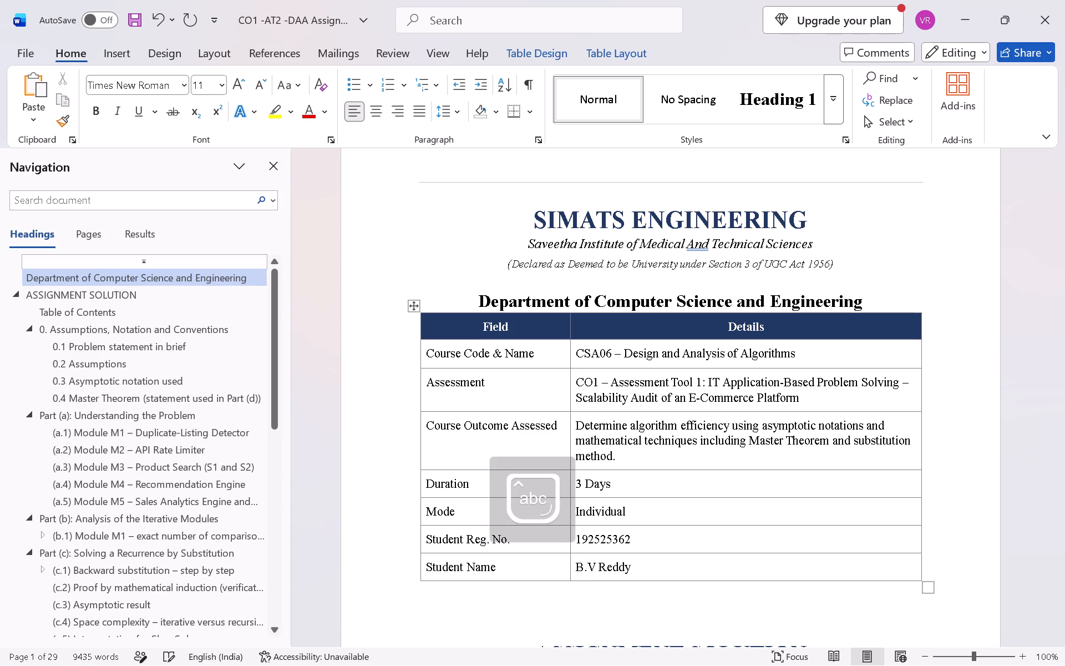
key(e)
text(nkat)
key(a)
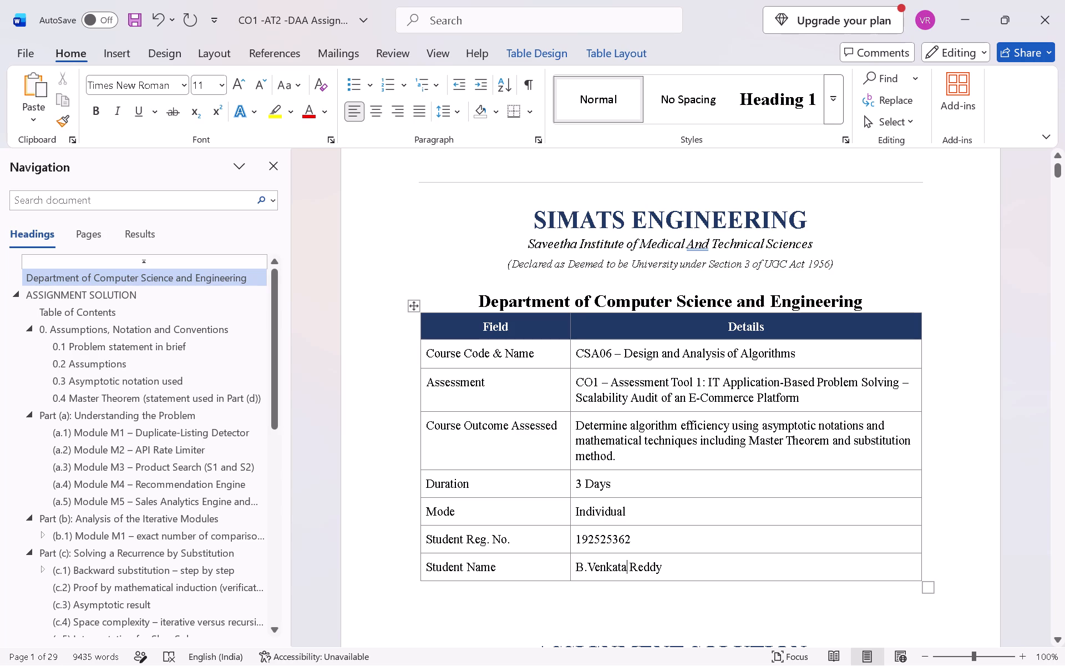
Replace the blank underline after "Date of submission:" with the date 27/10/2026.
scroll(551, 468, down, 5)
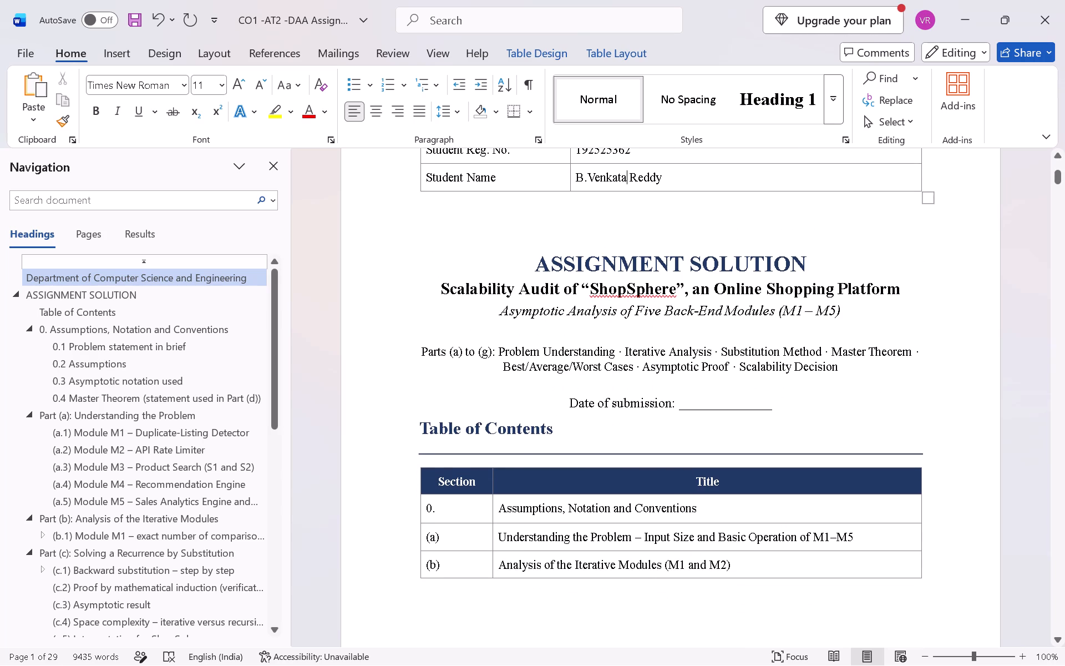
click(680, 402)
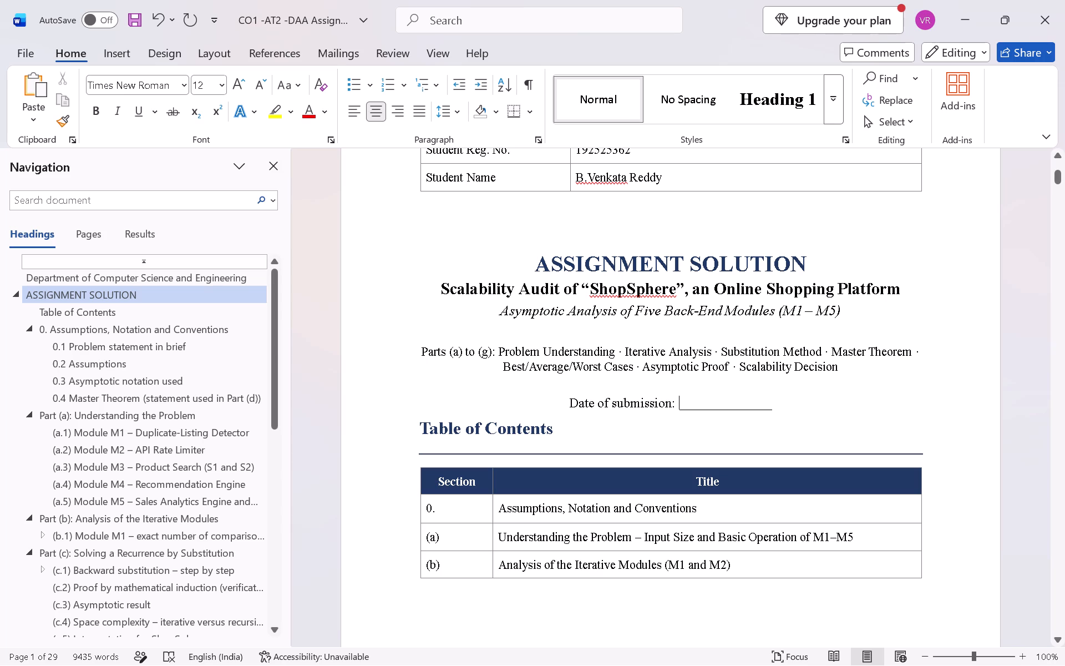
click(775, 408)
key(BackSpace)
key(BackSpace)
key(BackSpace)
key(BackSpace)
key(BackSpace)
key(BackSpace)
key(BackSpace)
key(BackSpace)
key(BackSpace)
key(BackSpace)
key(BackSpace)
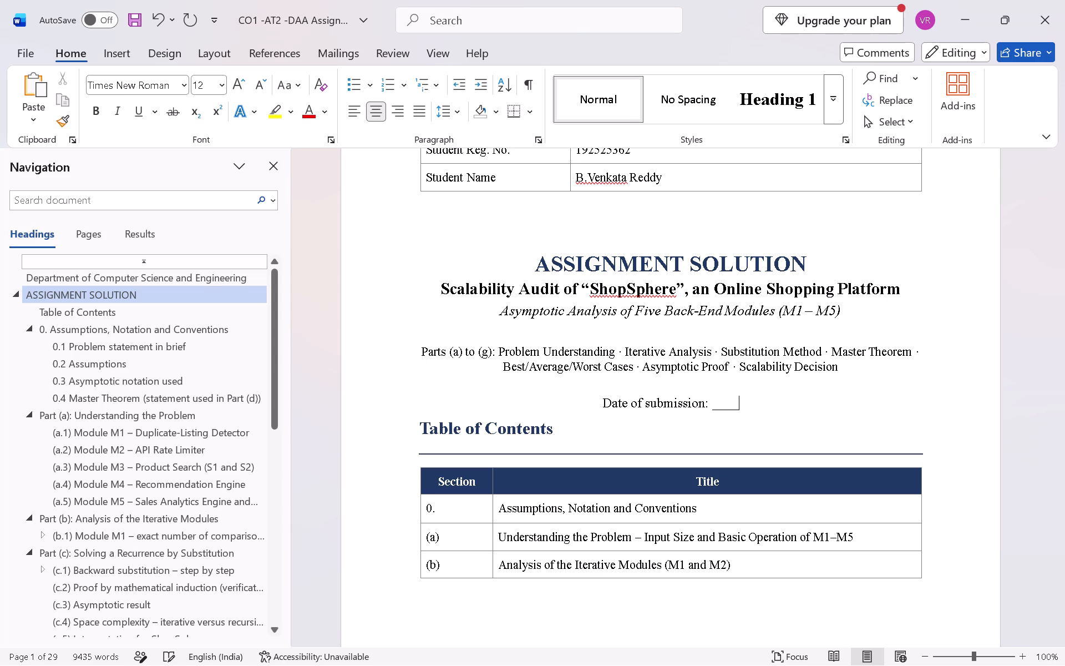
key(BackSpace)
key(BackSpace)
key(BackSpace)
key(BackSpace)
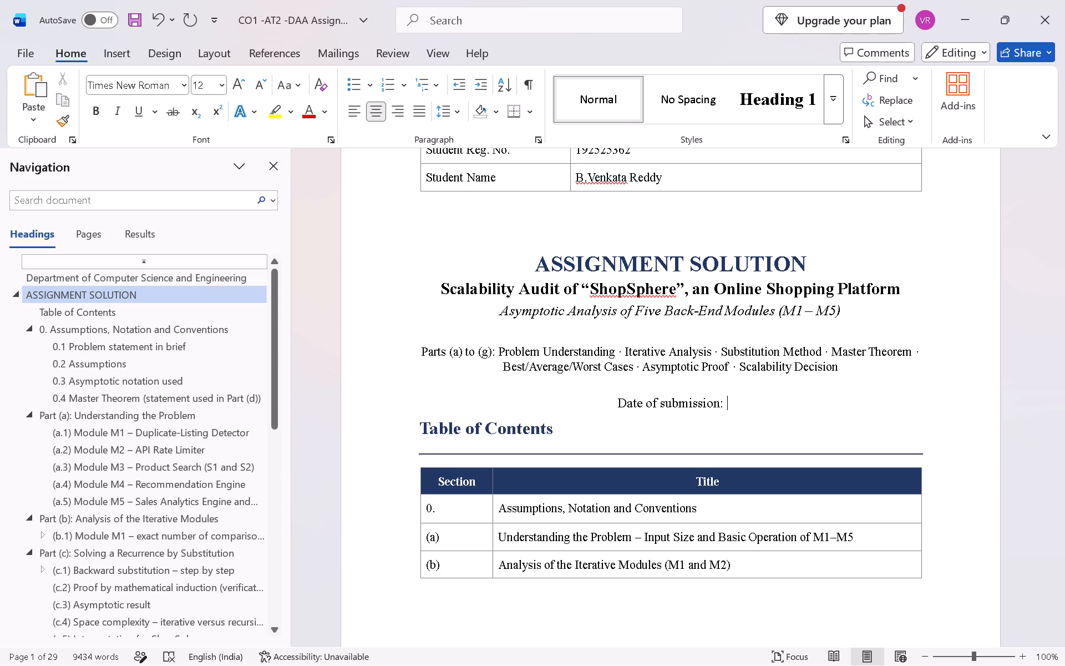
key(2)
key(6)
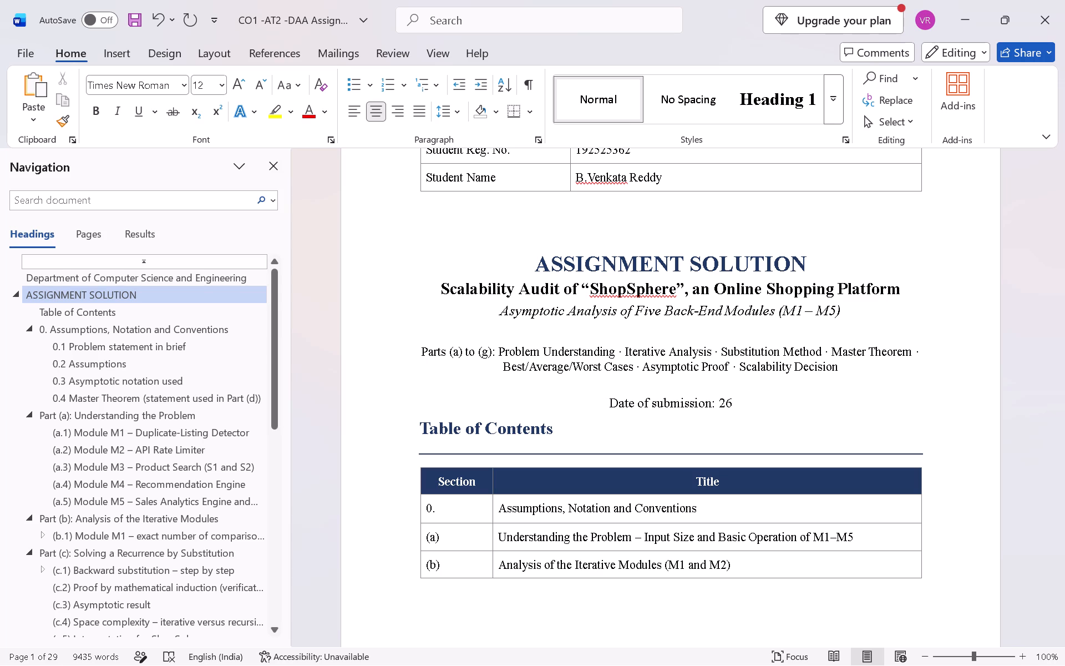
key(BackSpace)
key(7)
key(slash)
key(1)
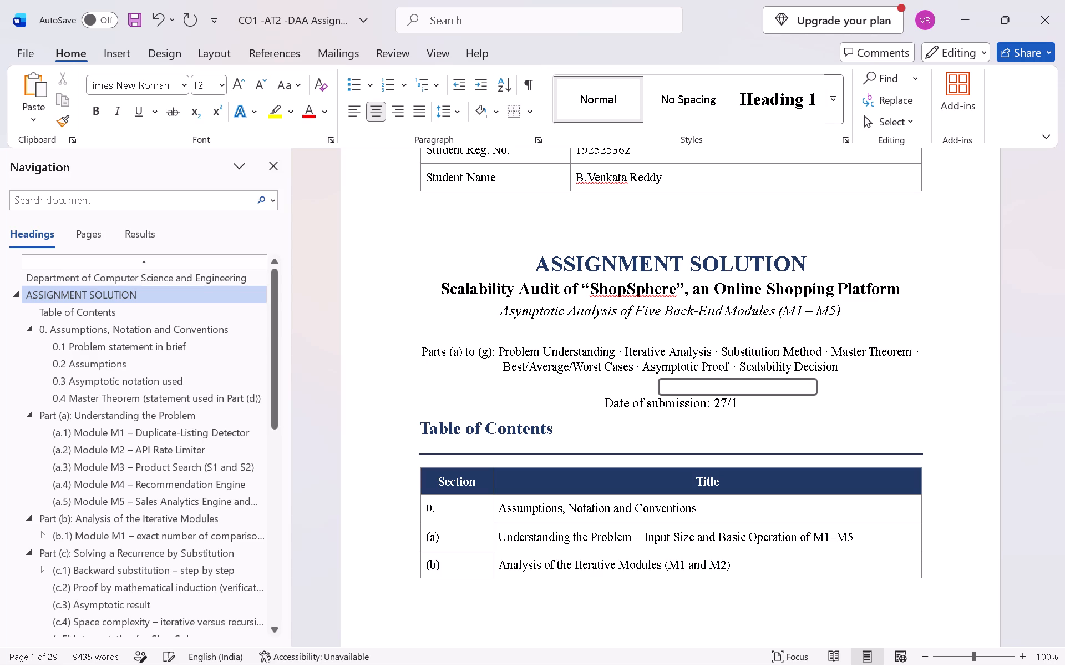
key(Return)
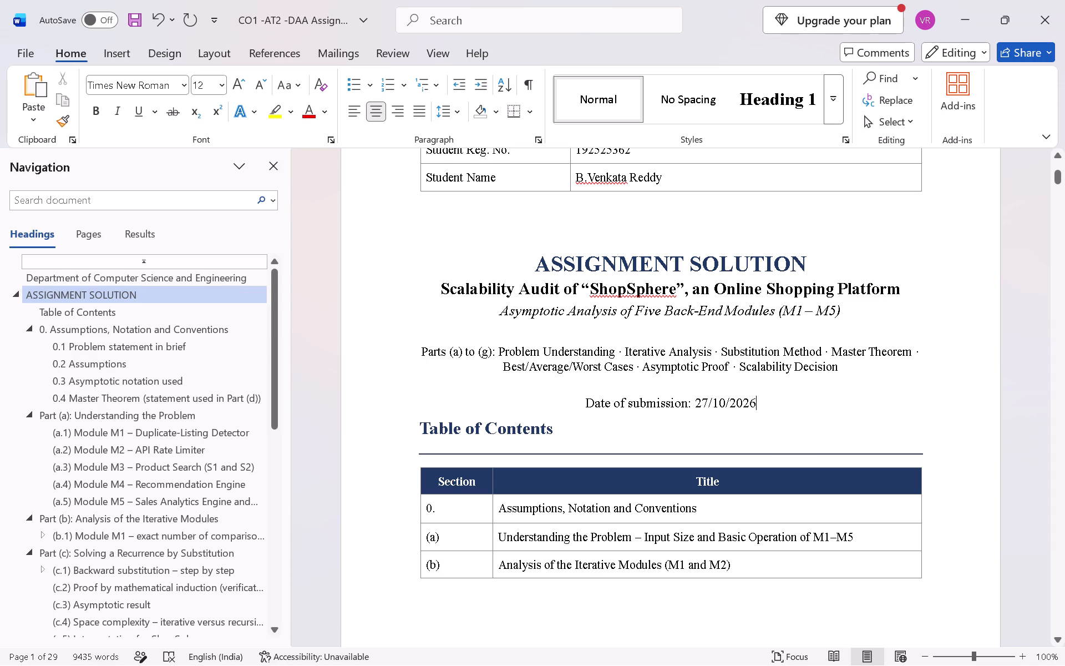
Remove the centre alignment from the Date of submission line and indent it with spaces to about the middle of the page.
click(579, 404)
key(BackSpace)
key(BackSpace)
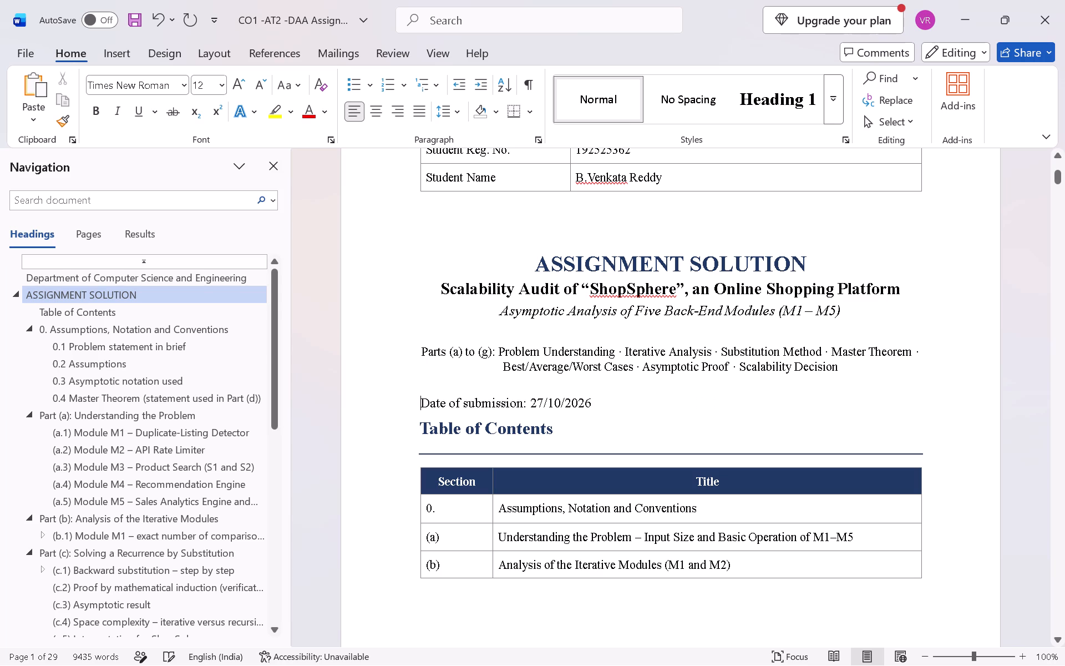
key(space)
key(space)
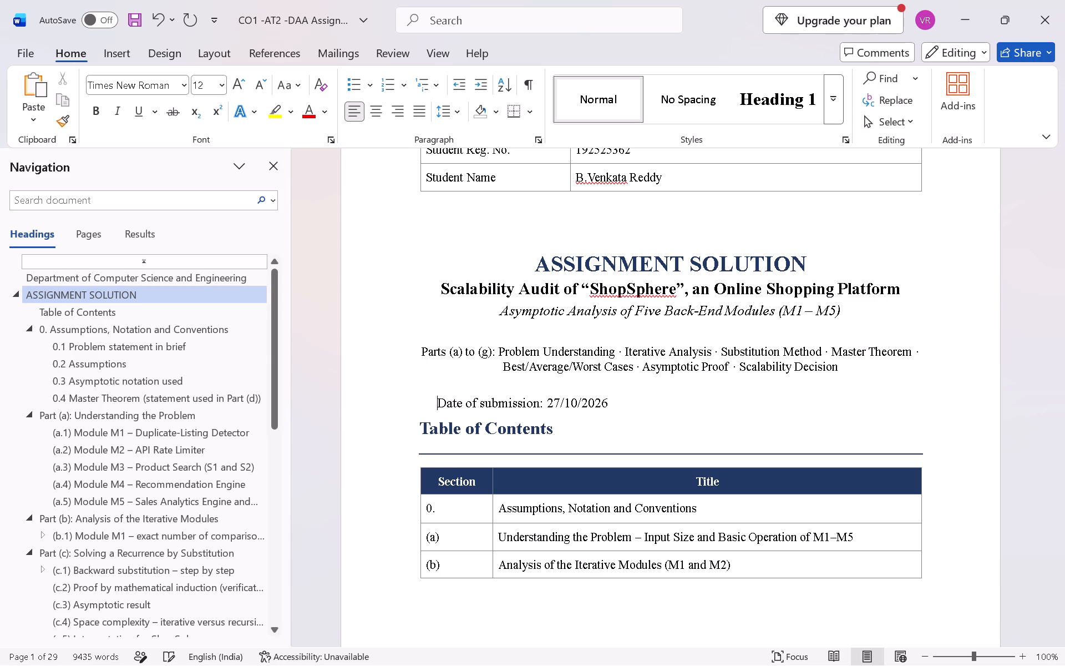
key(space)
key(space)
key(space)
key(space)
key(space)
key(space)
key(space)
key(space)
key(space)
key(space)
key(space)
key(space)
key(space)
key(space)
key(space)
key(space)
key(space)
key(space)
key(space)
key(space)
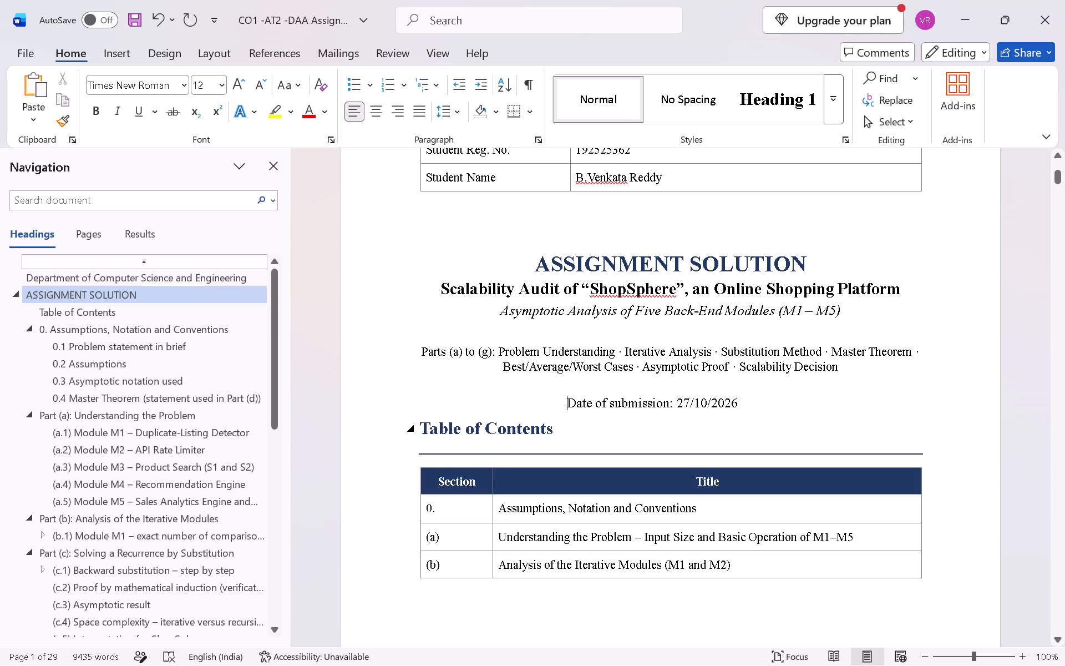
Insert a page break before the Table of Contents heading so it starts on a new page.
scroll(423, 425, down, 5)
scroll(423, 425, up, 1)
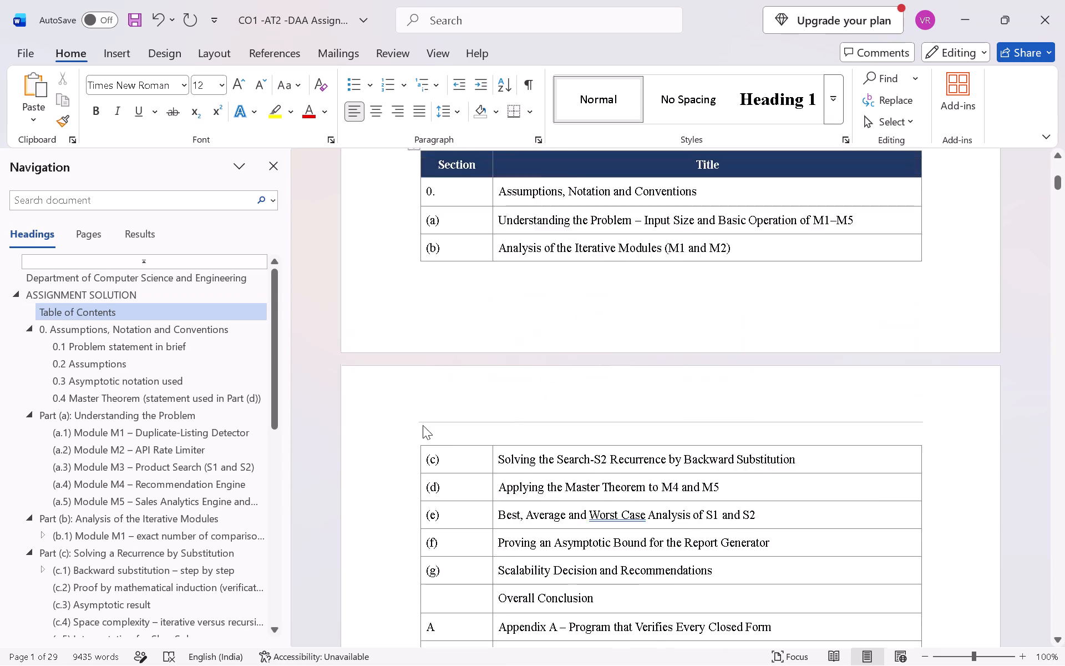
scroll(423, 425, up, 2)
scroll(378, 210, up, 1)
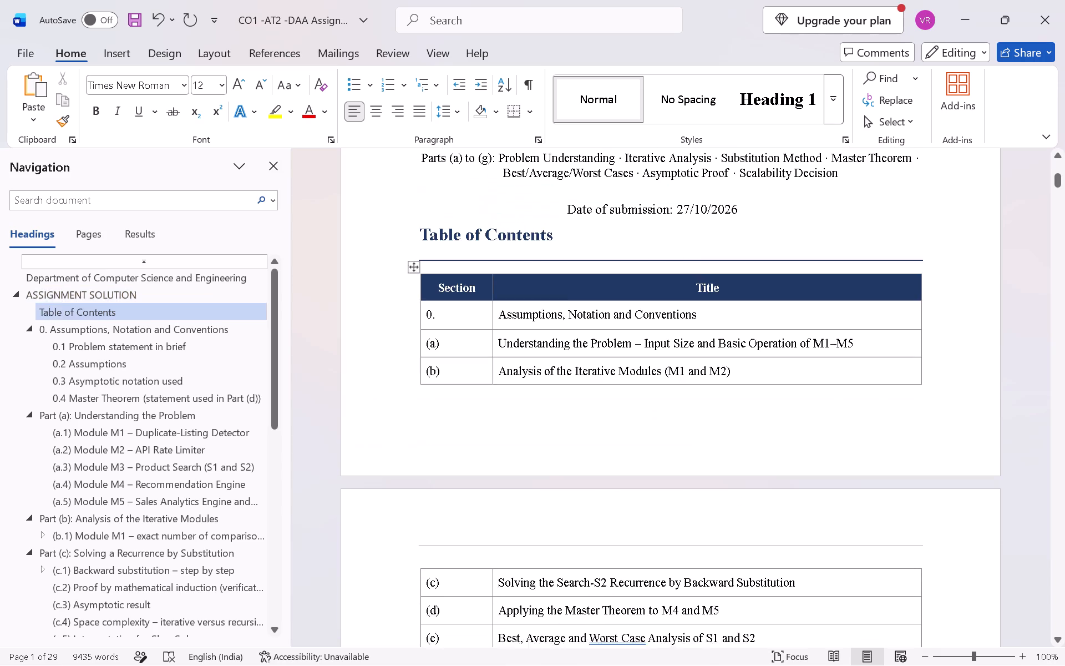
scroll(378, 210, up, 1)
click(421, 249)
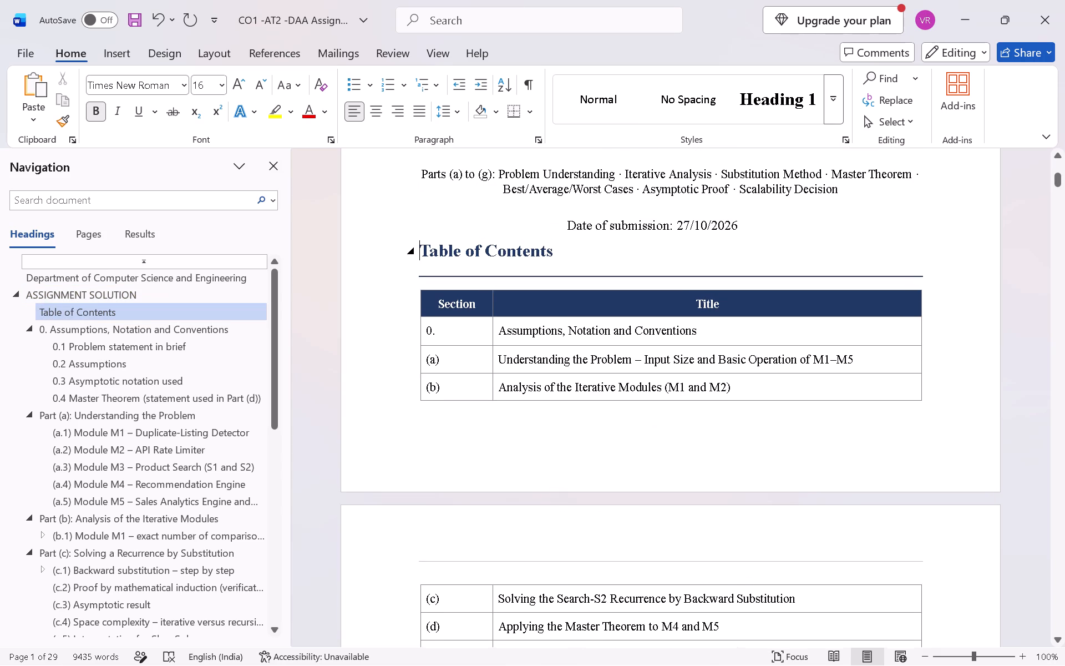
key(ctrl+Return)
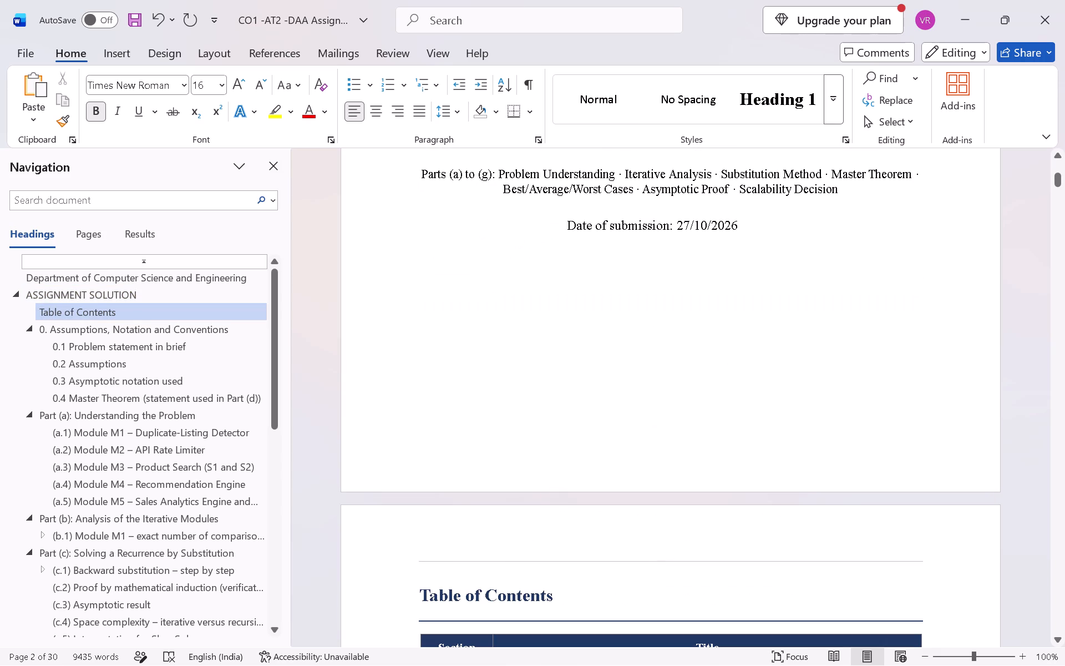
Add a blank line above the ASSIGNMENT SOLUTION heading and another above the "Scalability Audit of ShopSphere" subtitle.
scroll(421, 249, up, 8)
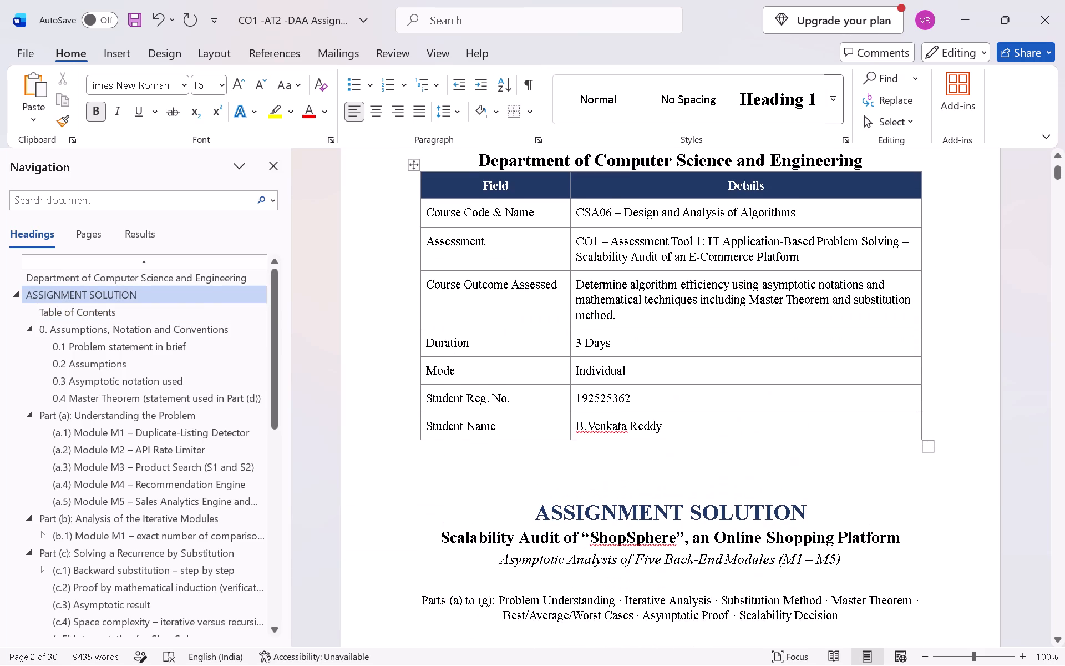
scroll(458, 393, up, 2)
scroll(458, 393, down, 1)
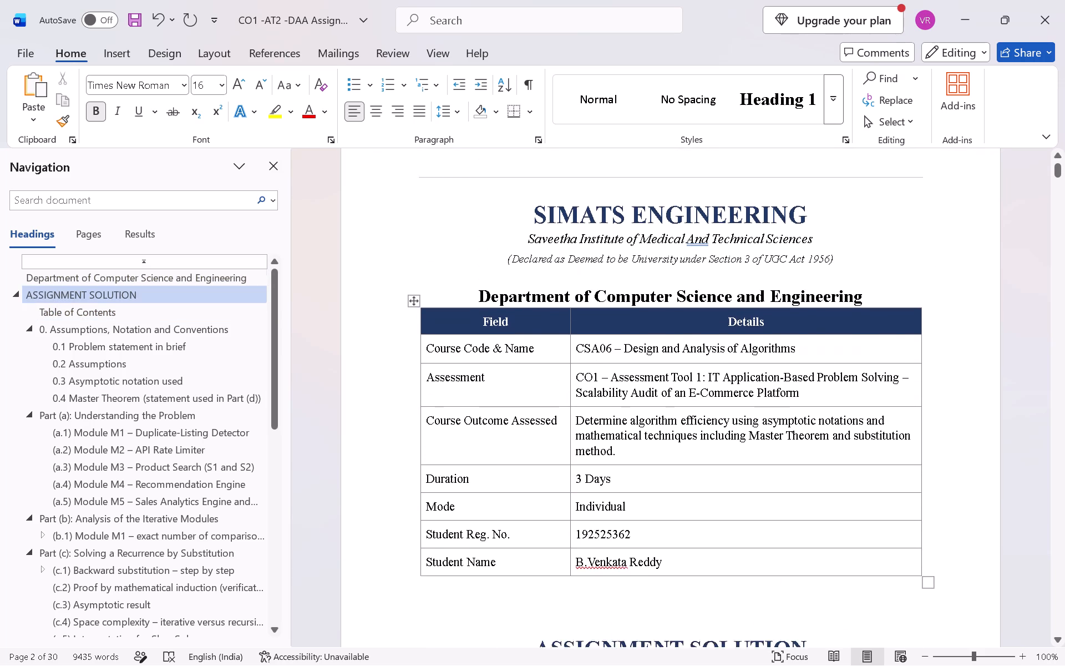
scroll(458, 393, down, 4)
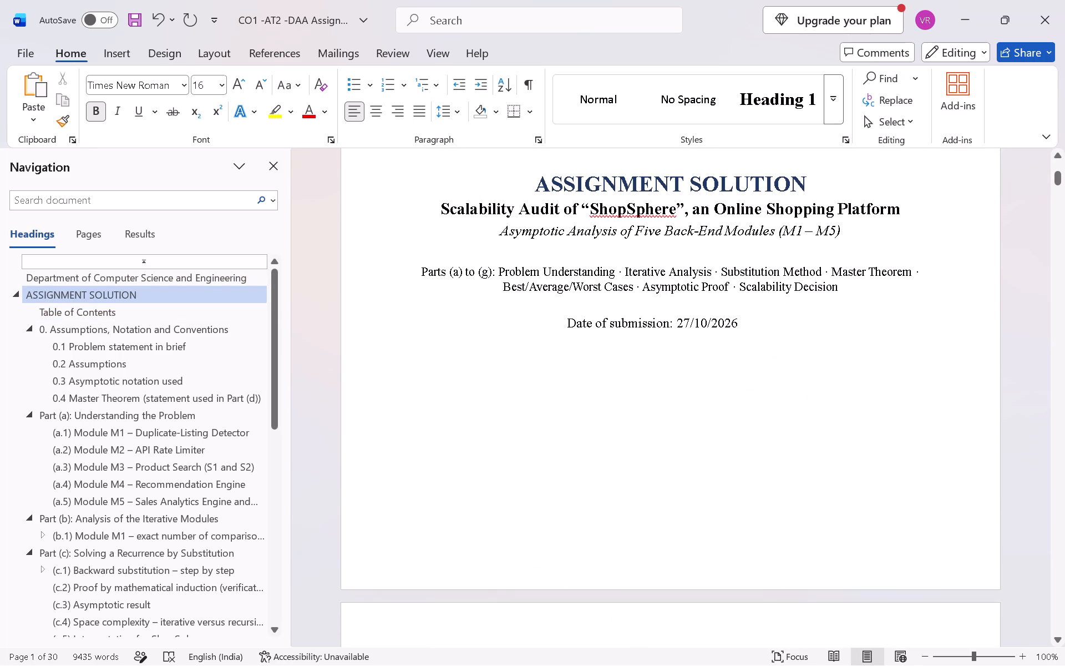
click(536, 184)
key(Return)
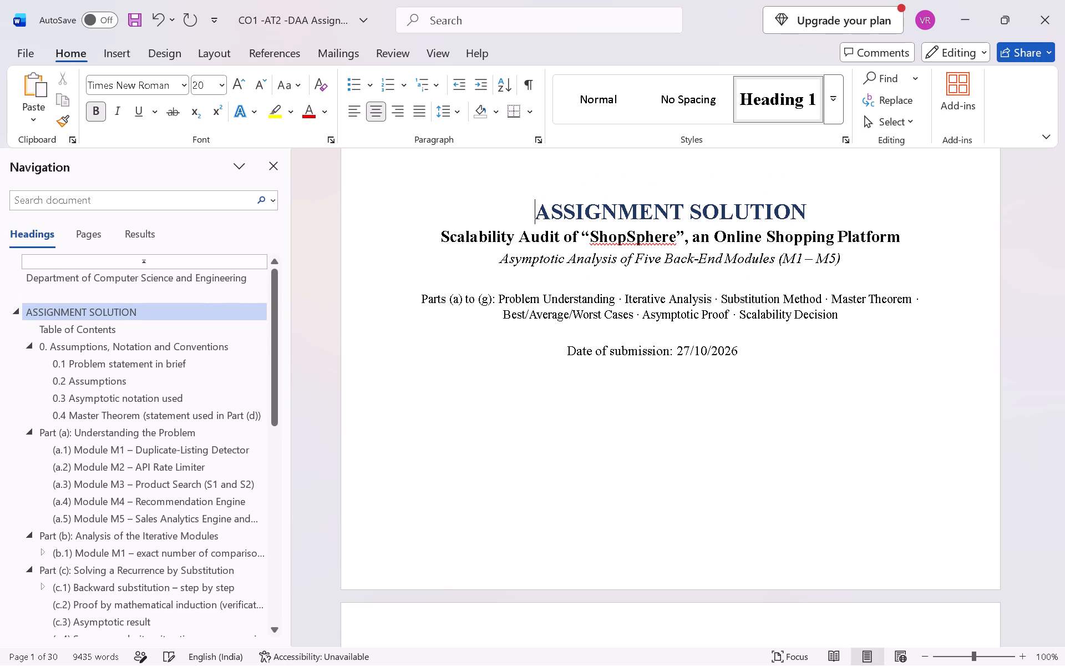
click(440, 236)
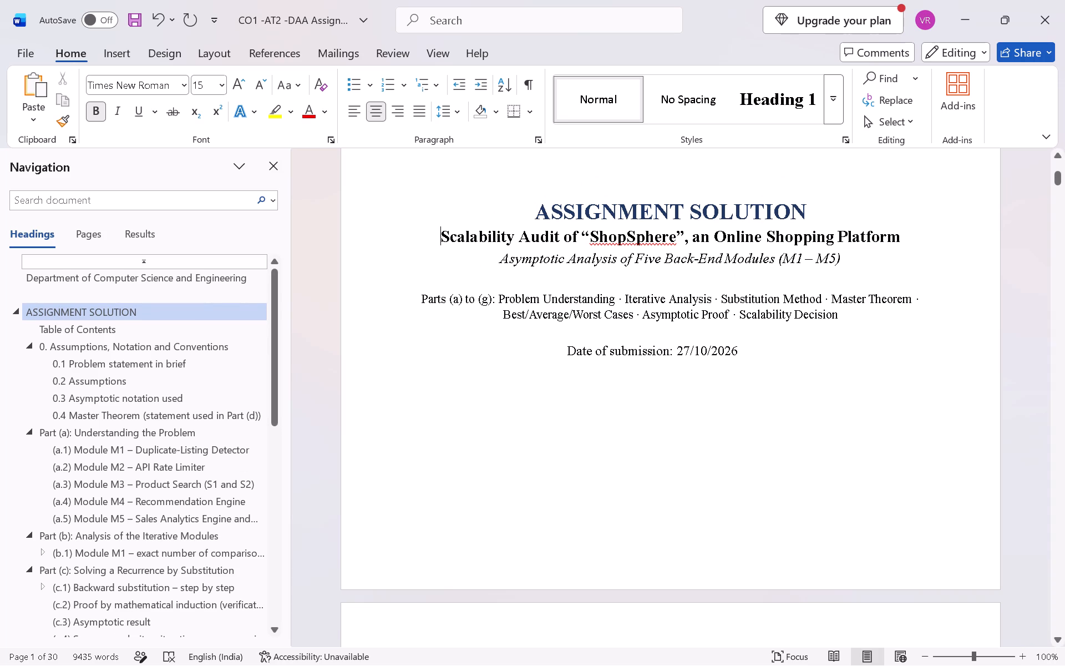
key(Return)
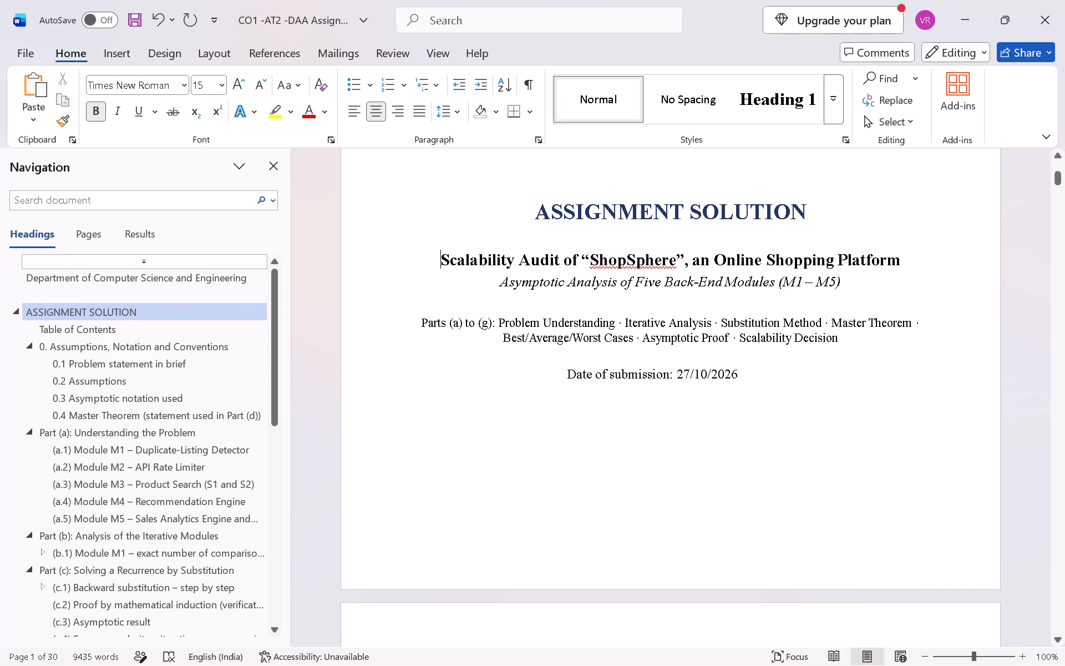
Insert a page break before the "0. Assumptions, Notation and Conventions" heading so the section starts on a new page.
scroll(439, 242, up, 2)
scroll(439, 242, down, 2)
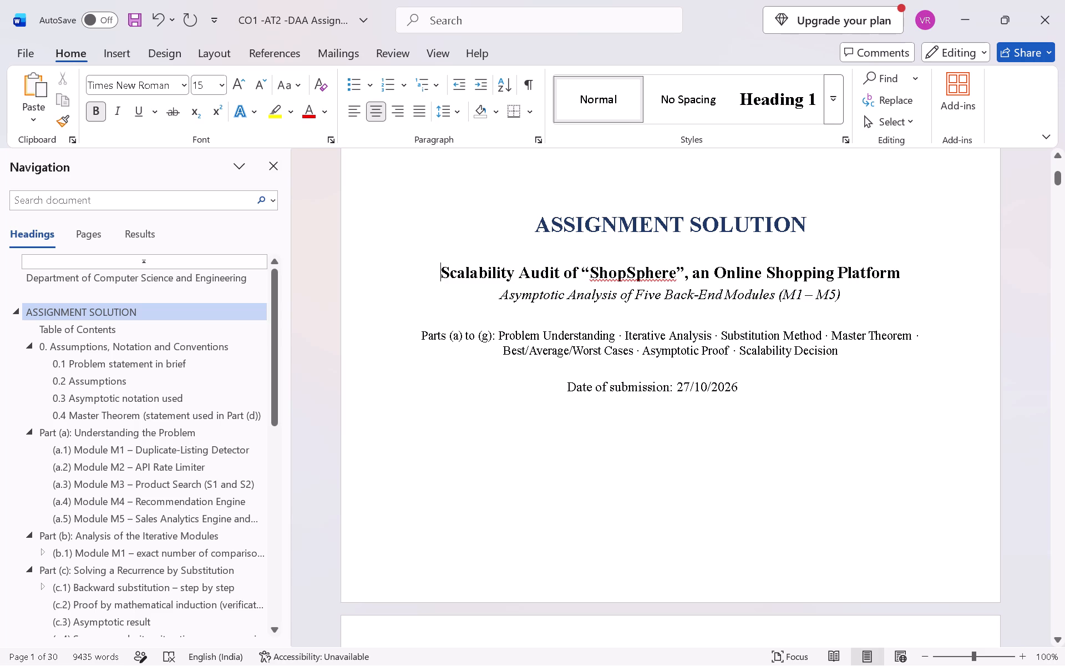
scroll(531, 382, down, 2)
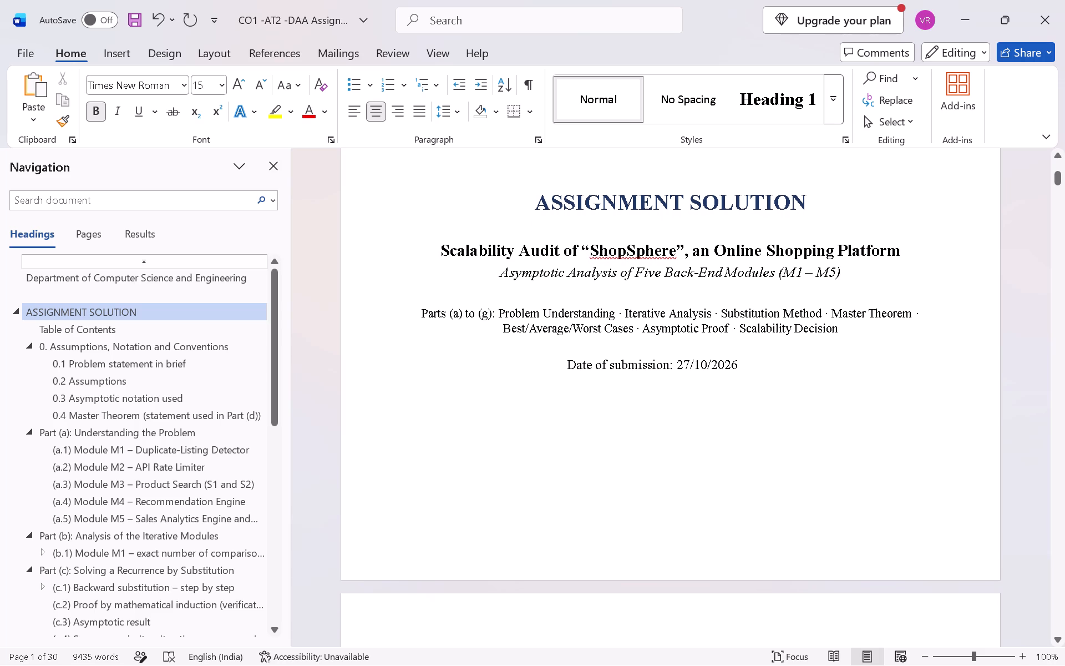
scroll(531, 382, down, 2)
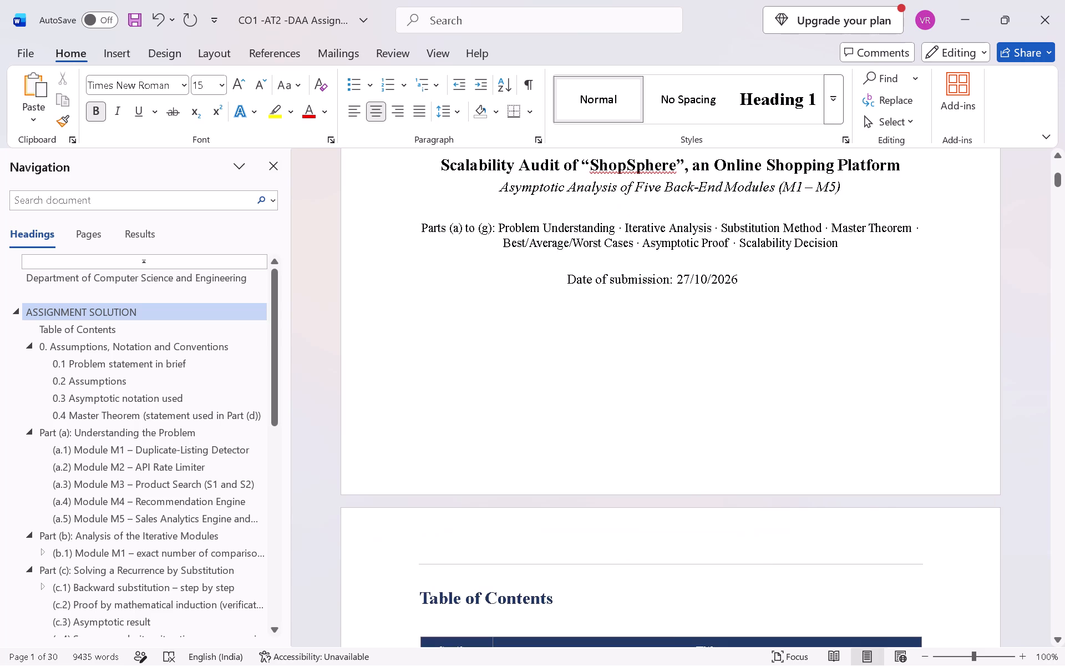
scroll(531, 382, down, 8)
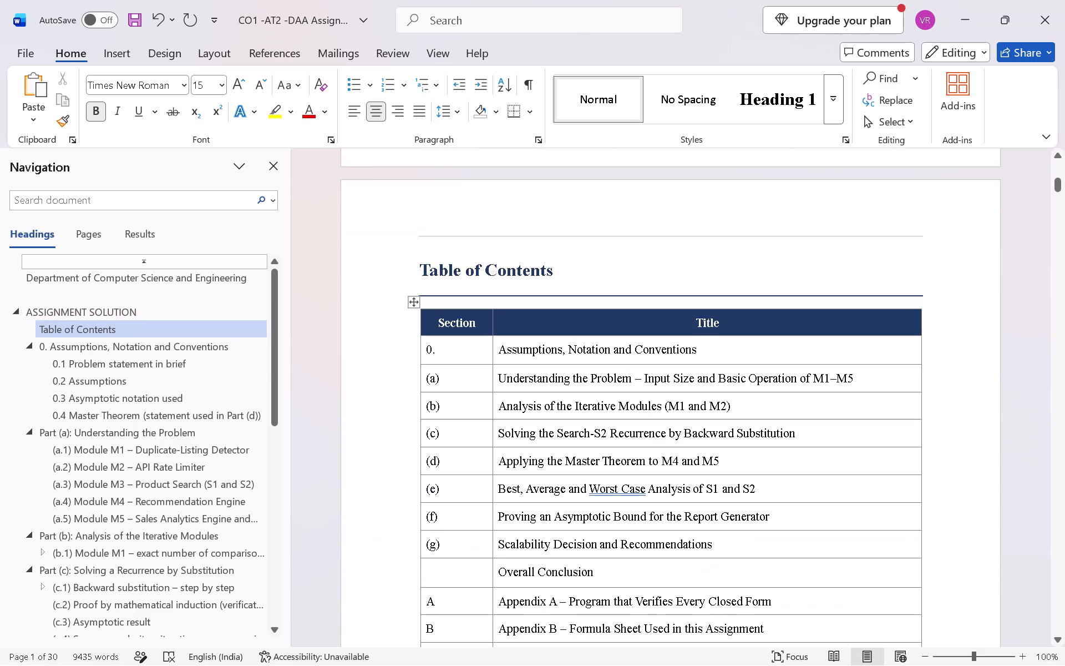
scroll(531, 382, down, 5)
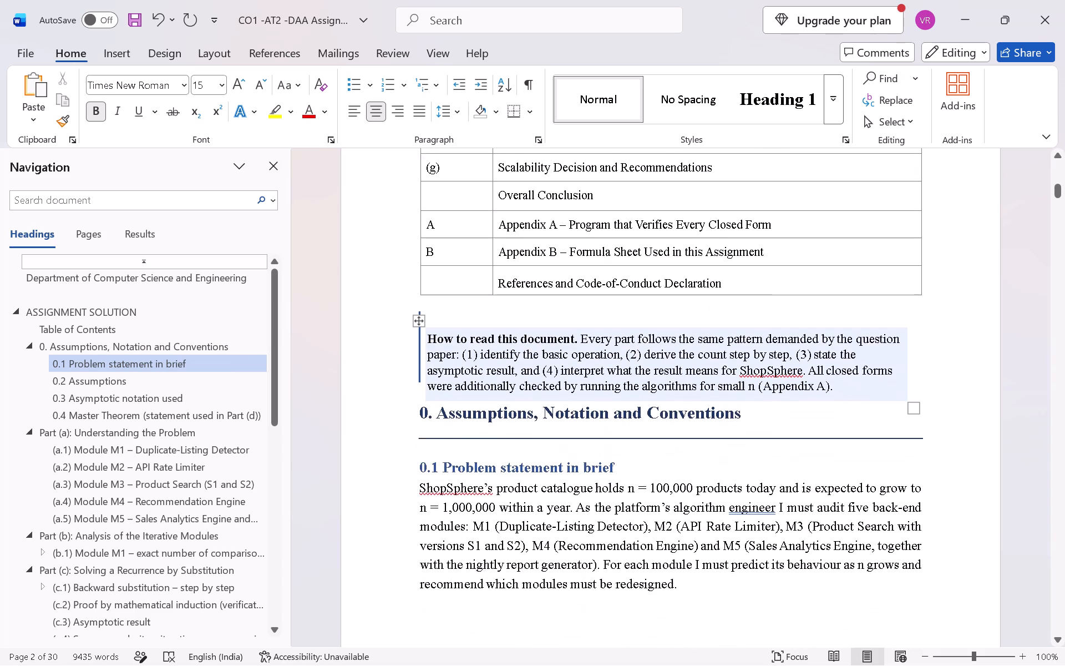
scroll(531, 382, down, 2)
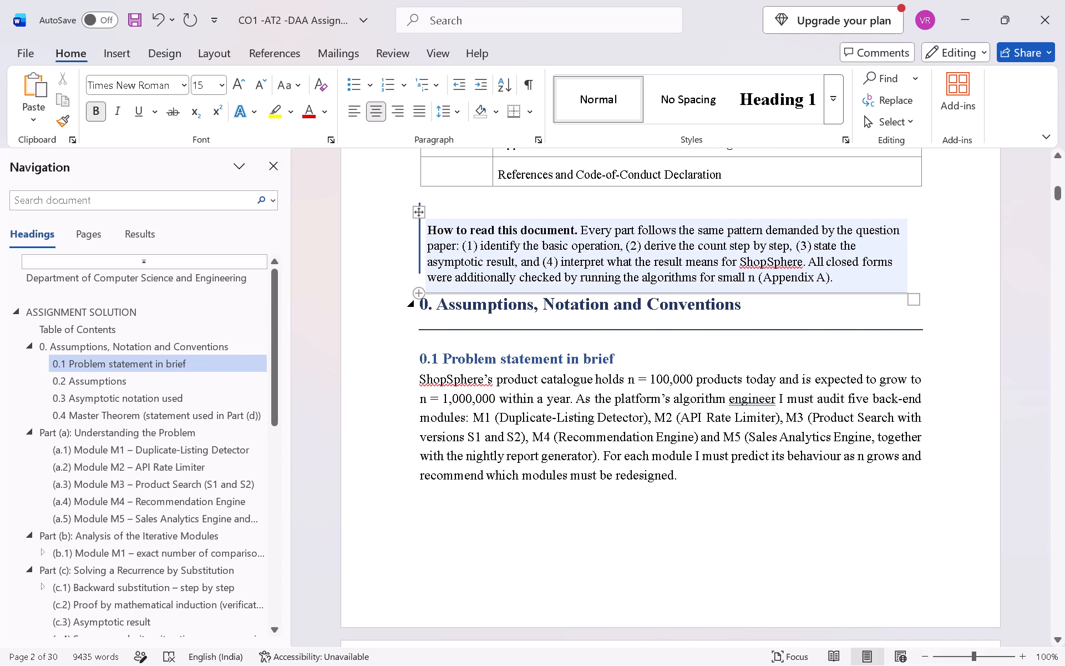
click(418, 301)
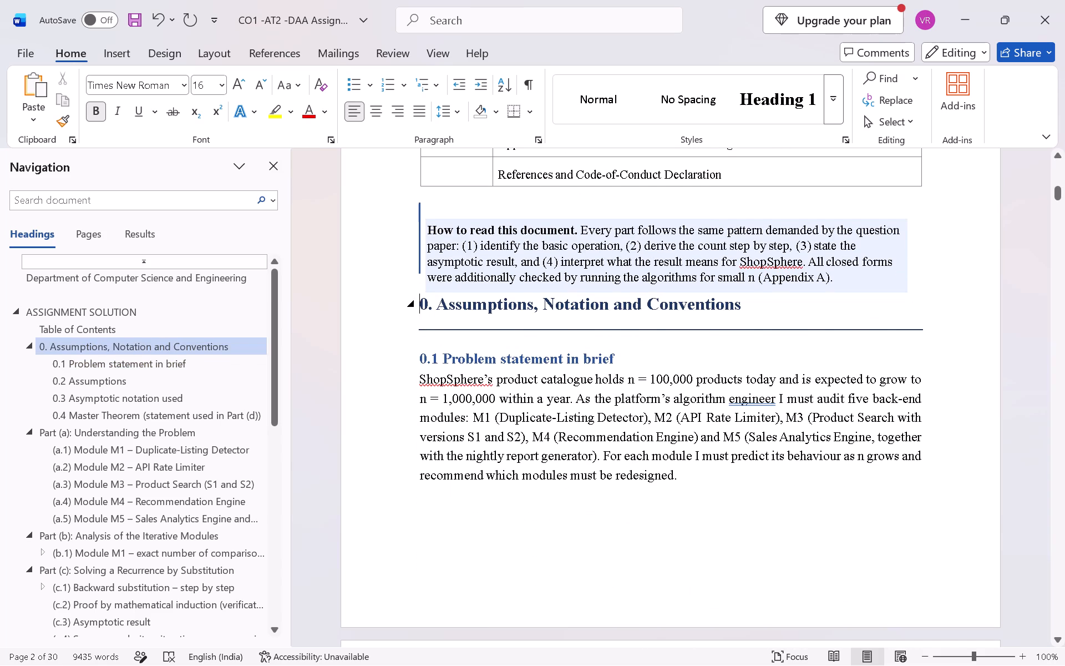
key(ctrl+Return)
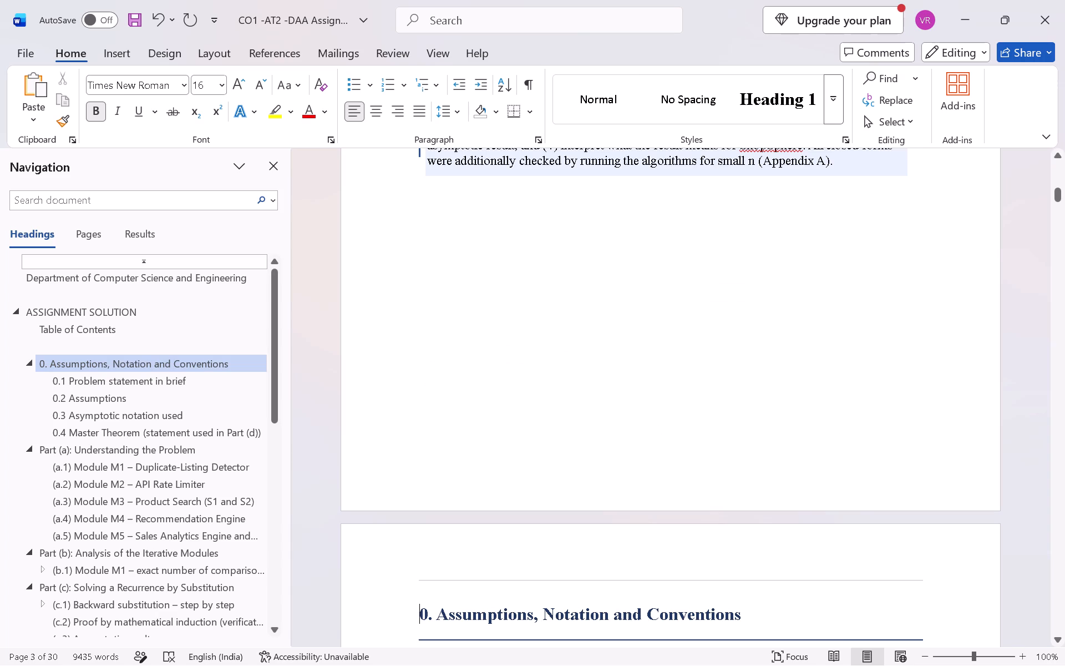
Insert a page break before the "0.3 Asymptotic notation used" heading so its table stays together on one page.
scroll(418, 301, up, 6)
scroll(418, 301, down, 2)
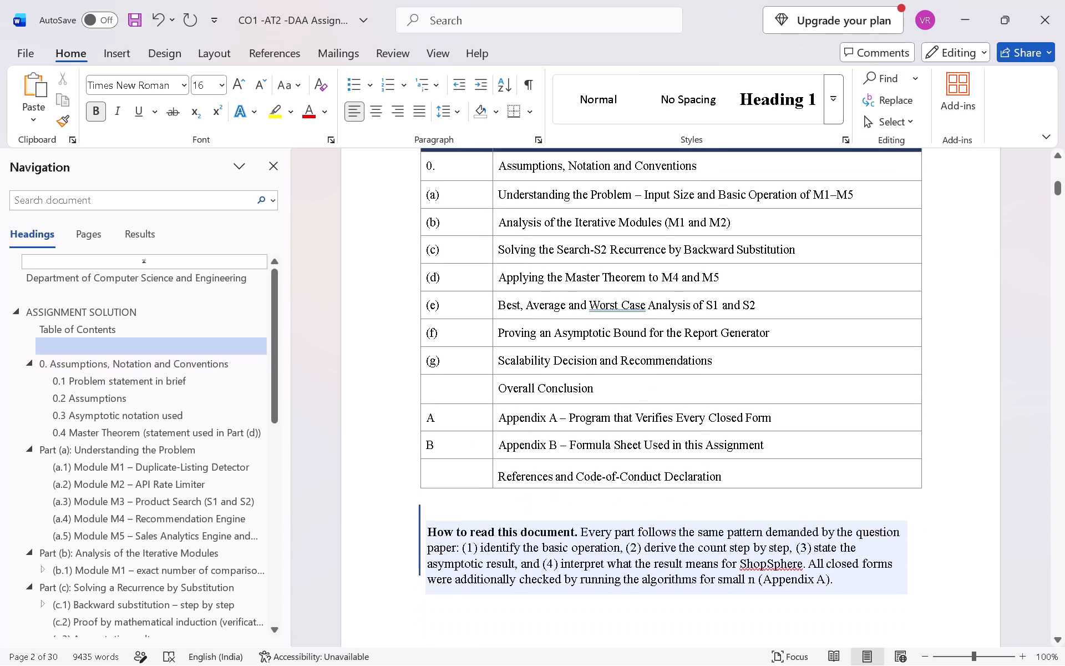
scroll(418, 301, down, 12)
right_click(418, 301)
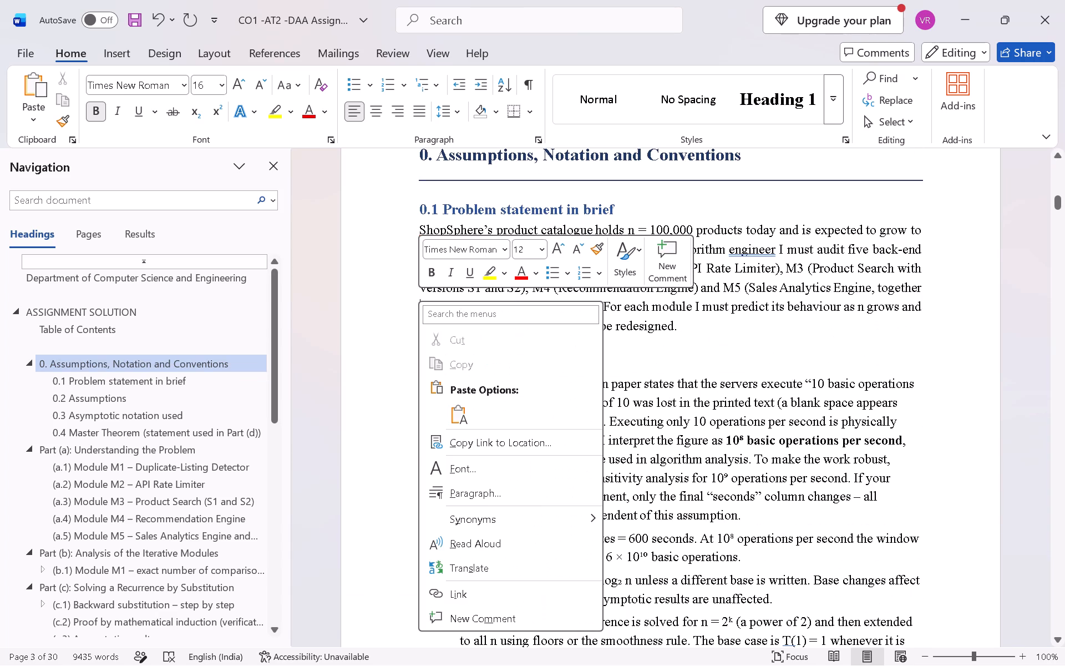
click(671, 385)
scroll(671, 385, down, 6)
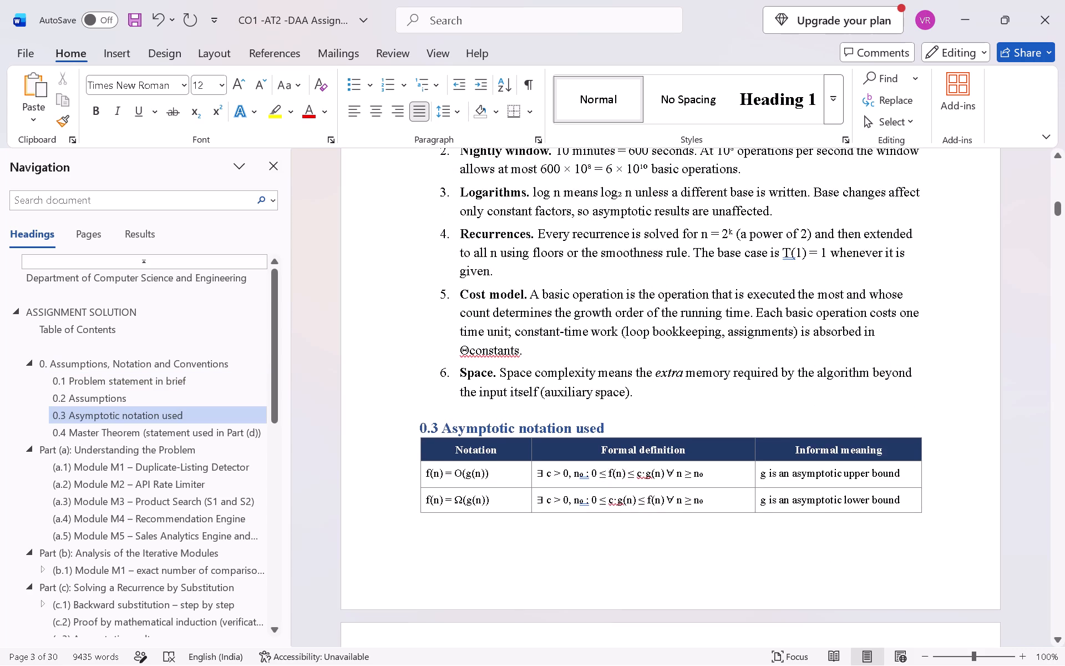
scroll(671, 385, down, 6)
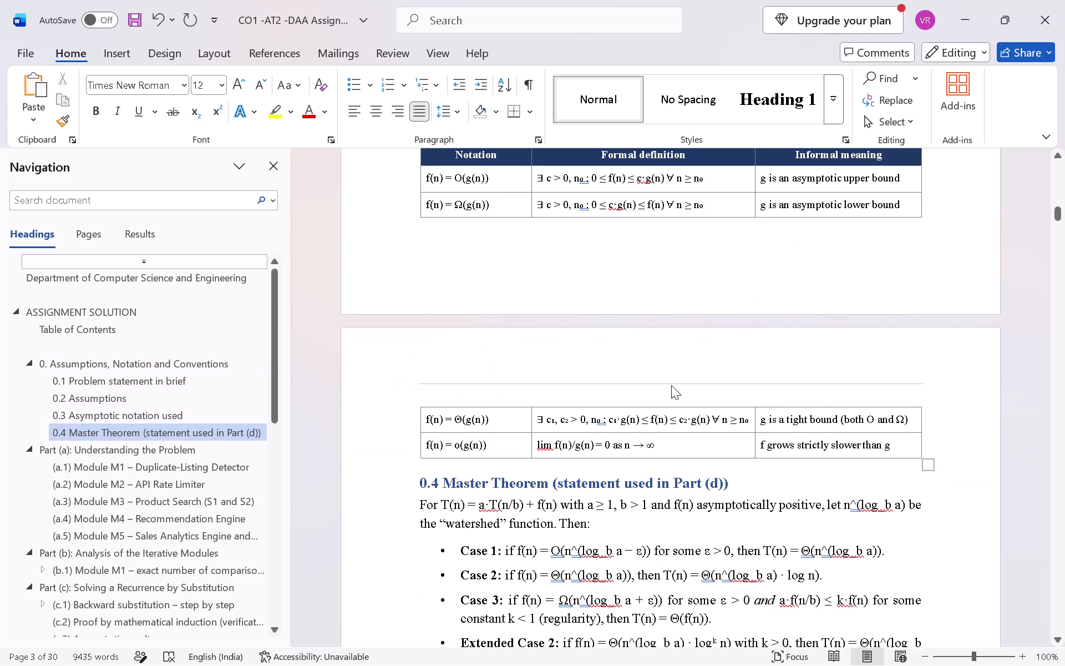
scroll(671, 385, up, 3)
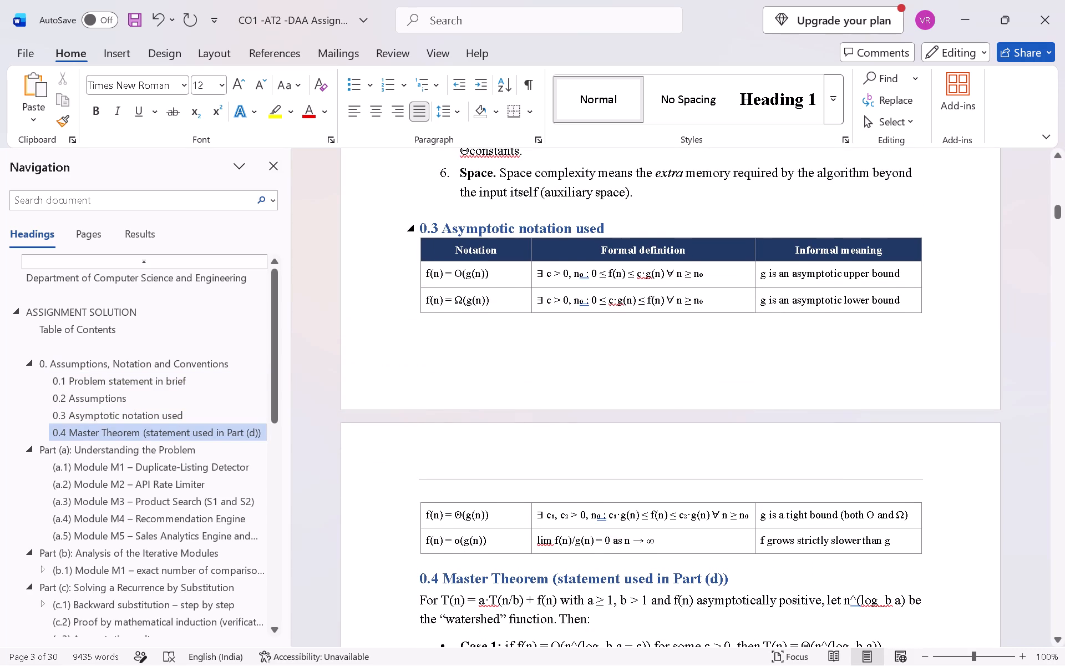
click(420, 227)
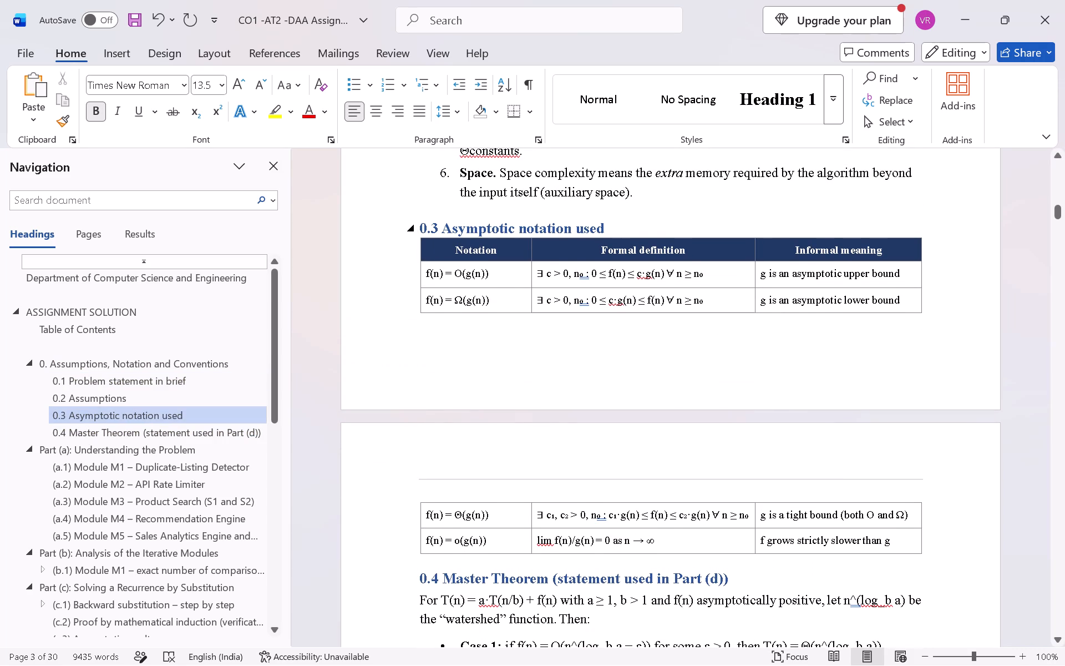
key(ctrl+Return)
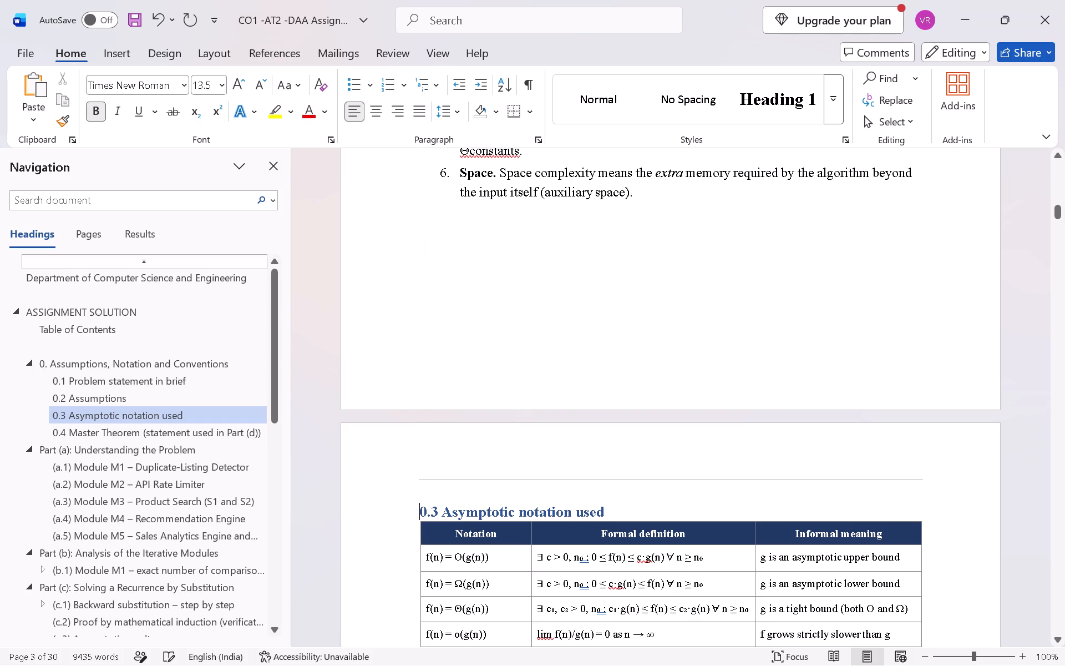
Review the page layout from Part (a) through Part (g), the appendices, the References and the Code of Conduct page.
scroll(420, 227, down, 19)
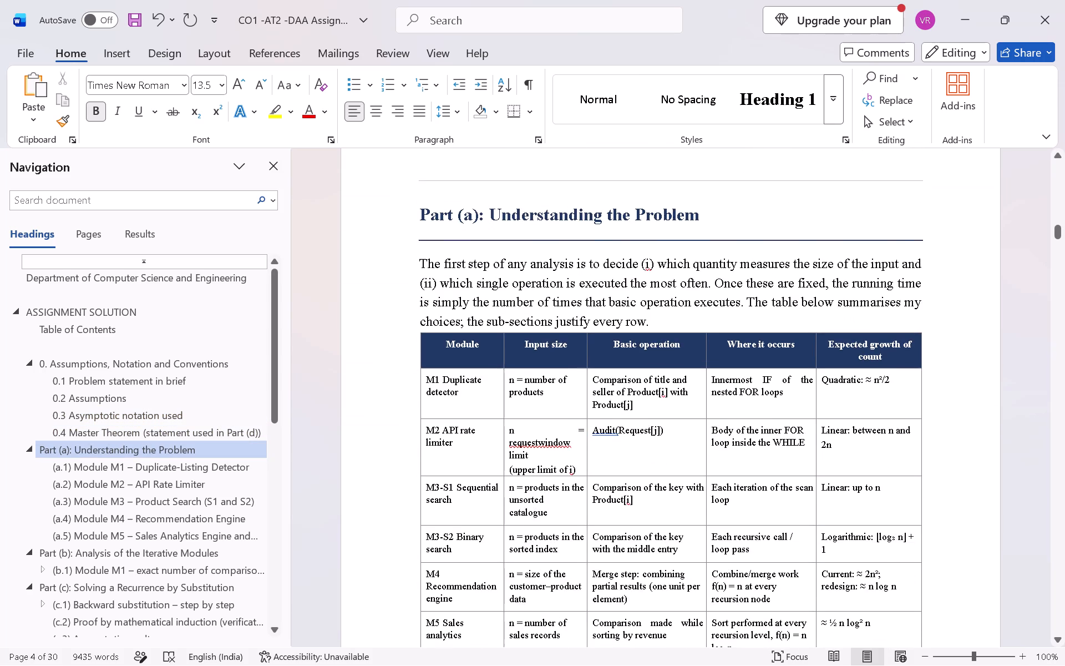
scroll(420, 227, up, 1)
scroll(420, 227, down, 11)
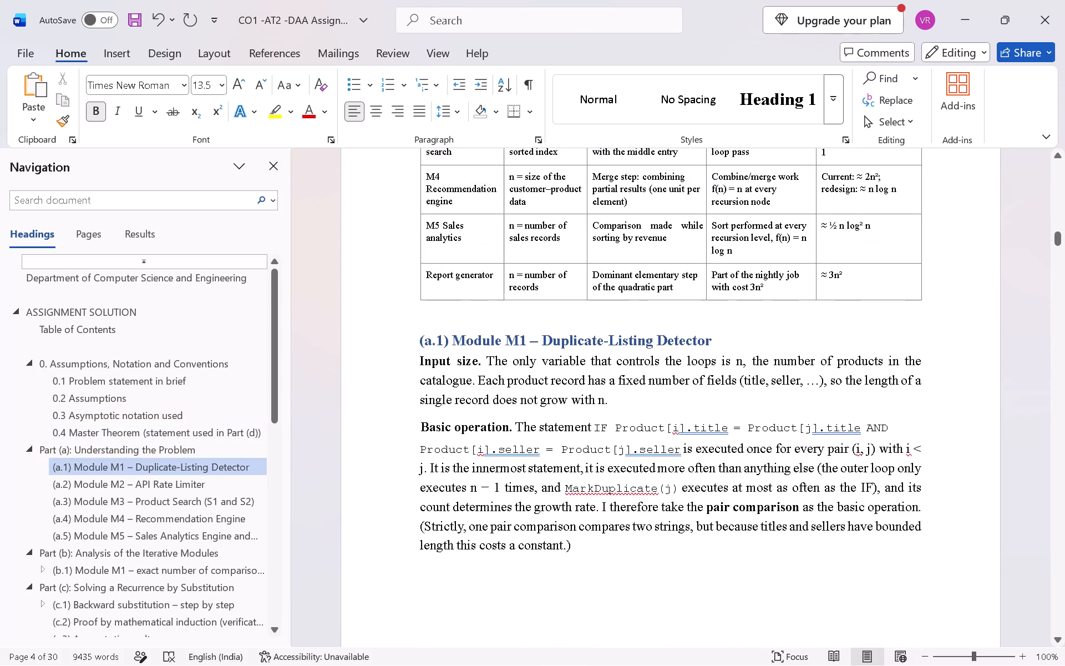
scroll(420, 227, down, 16)
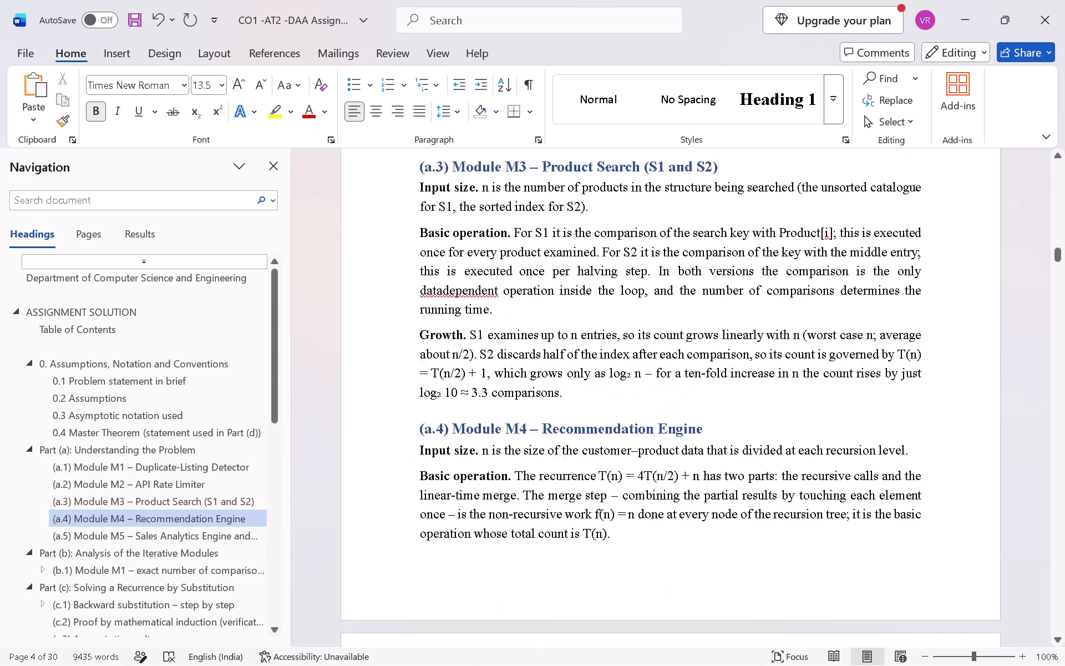
scroll(420, 227, down, 17)
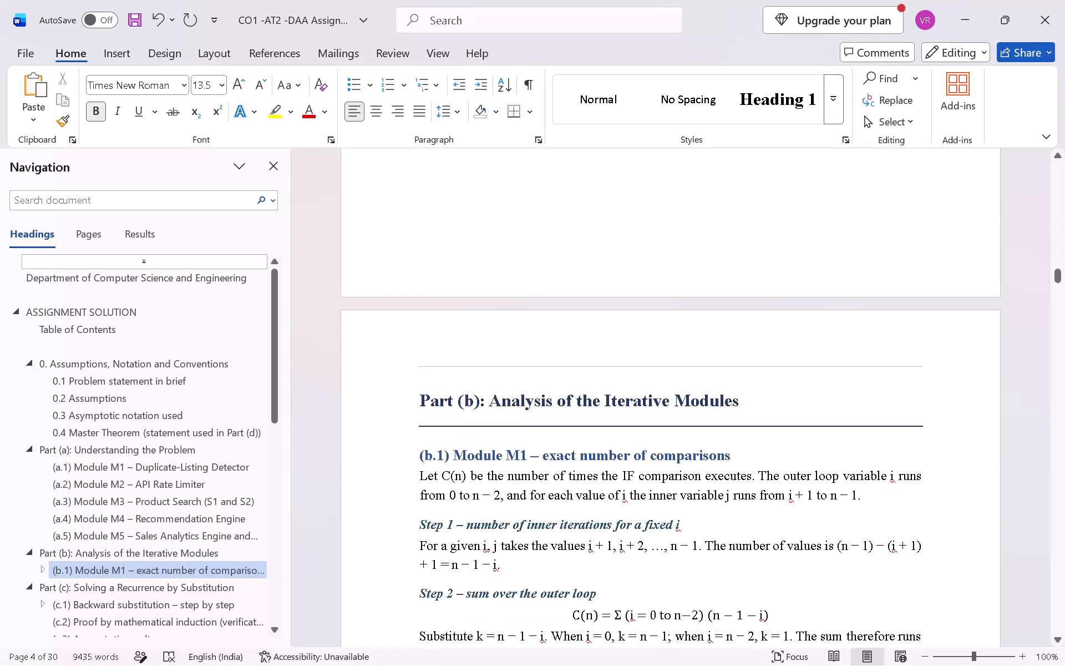
scroll(420, 227, down, 15)
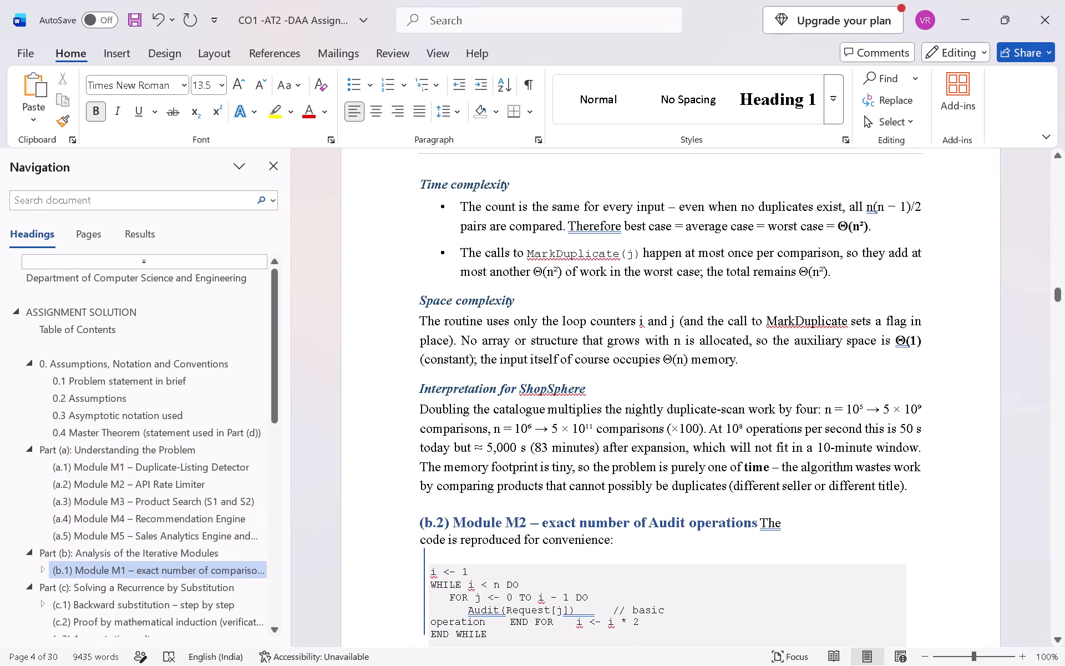
scroll(420, 227, down, 4)
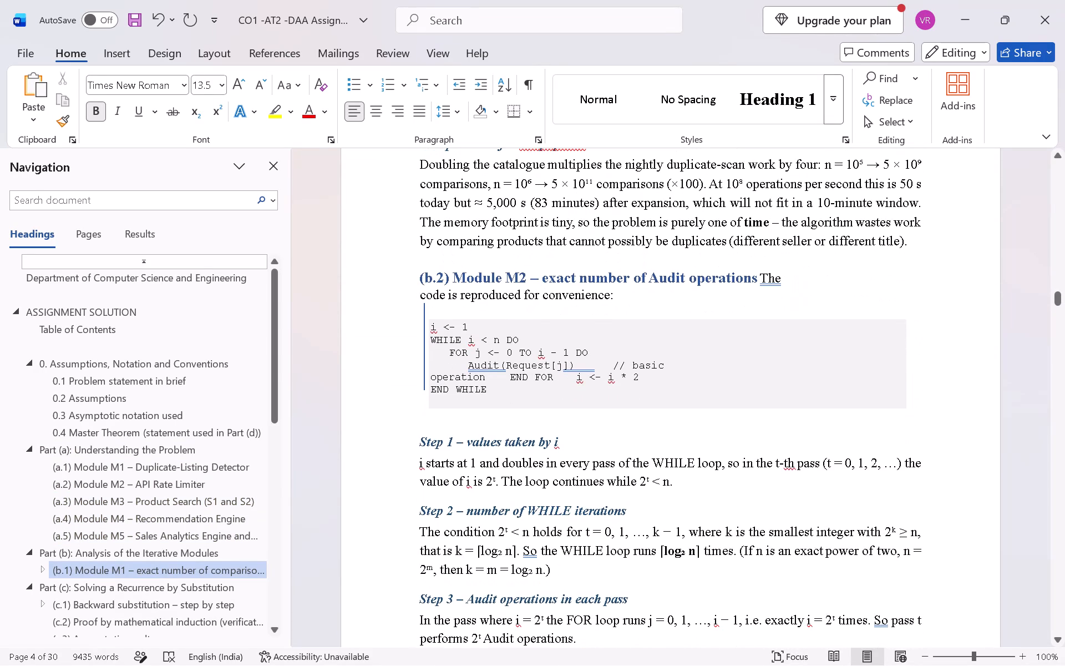
scroll(420, 227, down, 20)
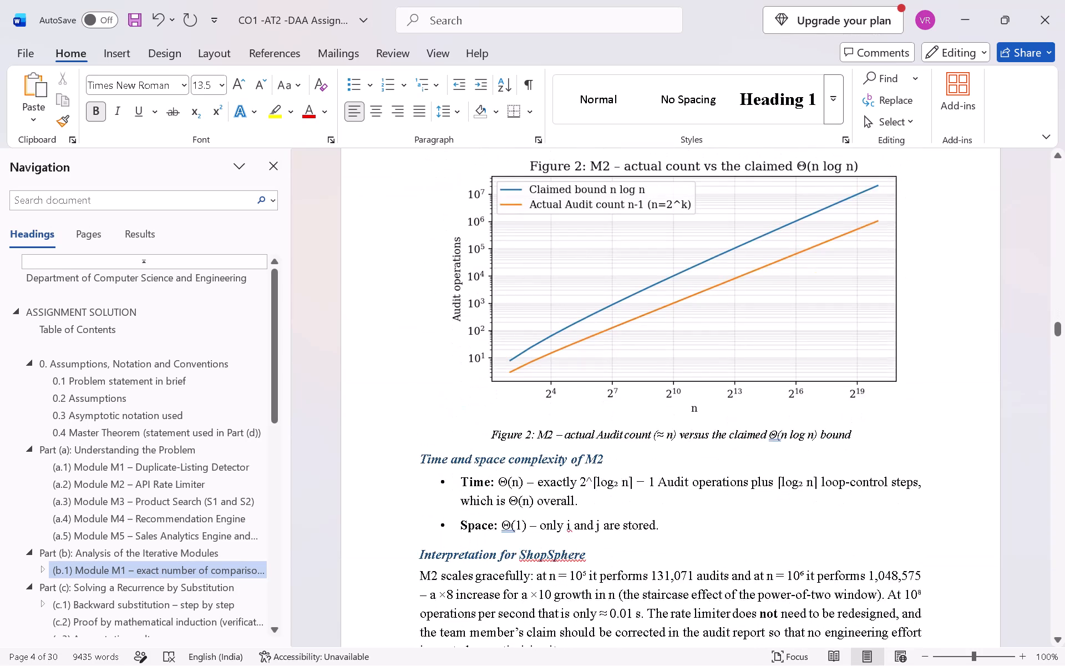
scroll(420, 227, down, 12)
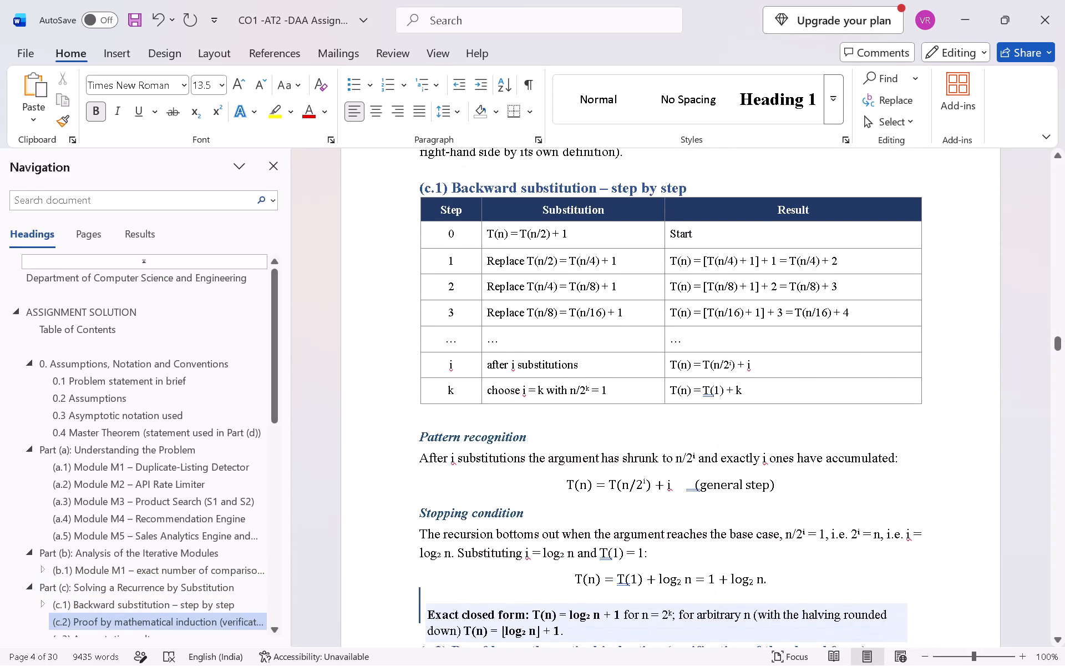
scroll(420, 227, down, 17)
scroll(419, 214, down, 6)
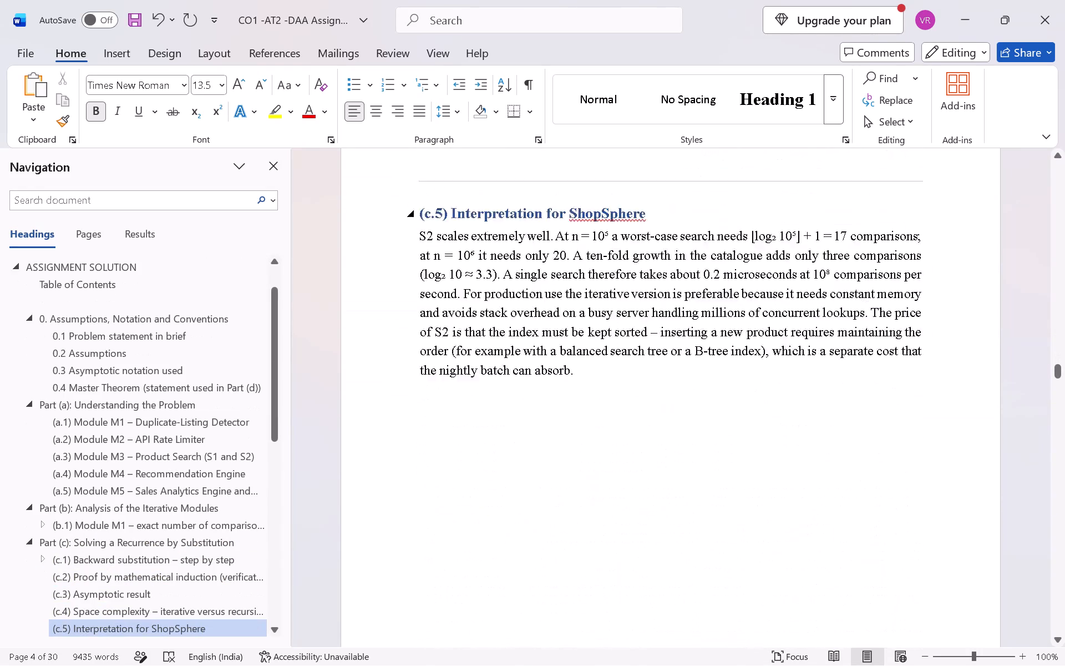
scroll(419, 214, down, 17)
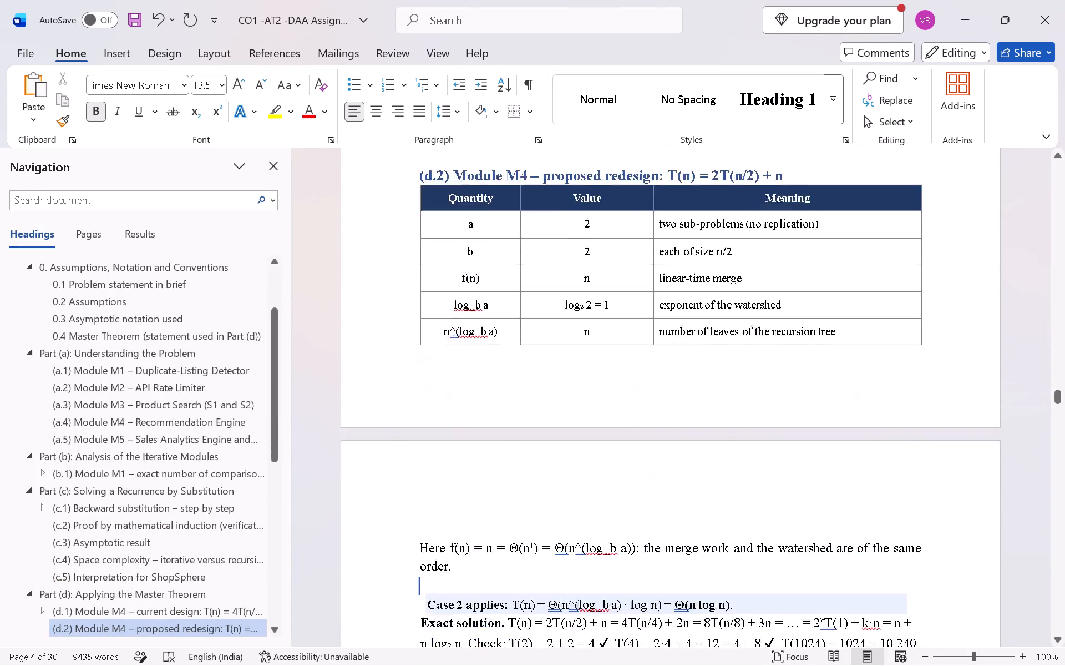
scroll(413, 203, down, 20)
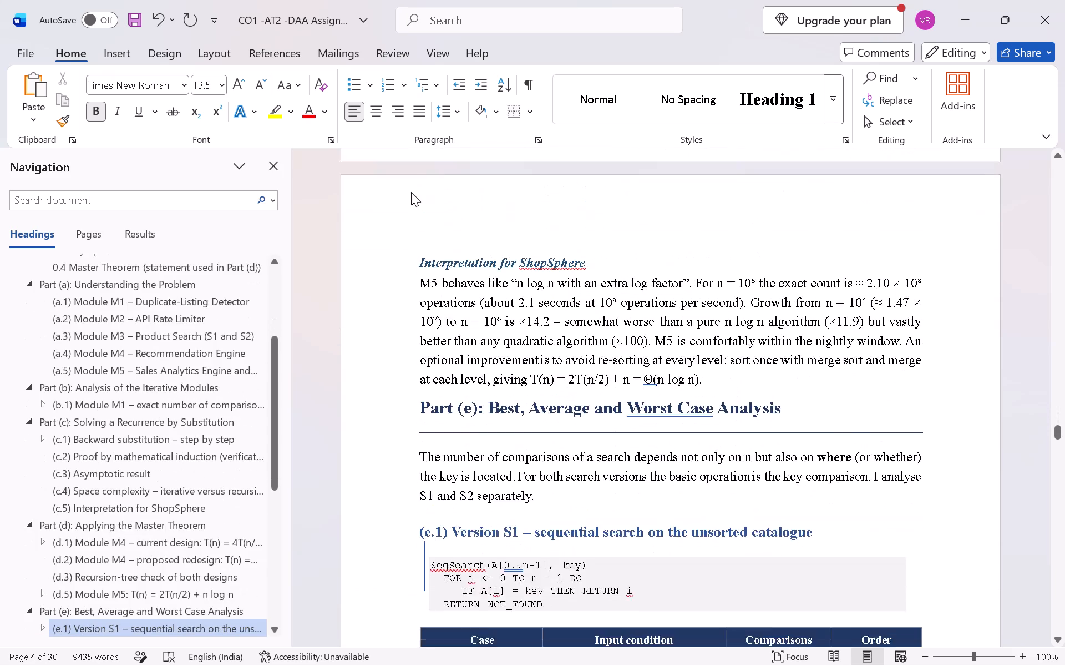
scroll(411, 192, down, 15)
scroll(411, 192, down, 14)
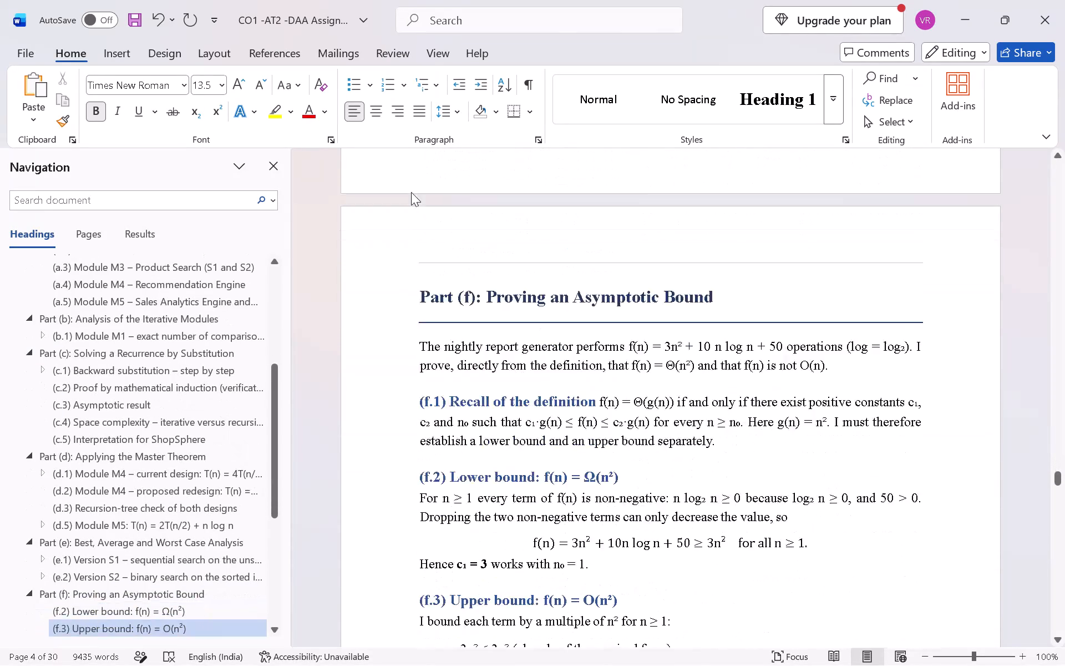
scroll(411, 192, down, 15)
scroll(411, 192, down, 14)
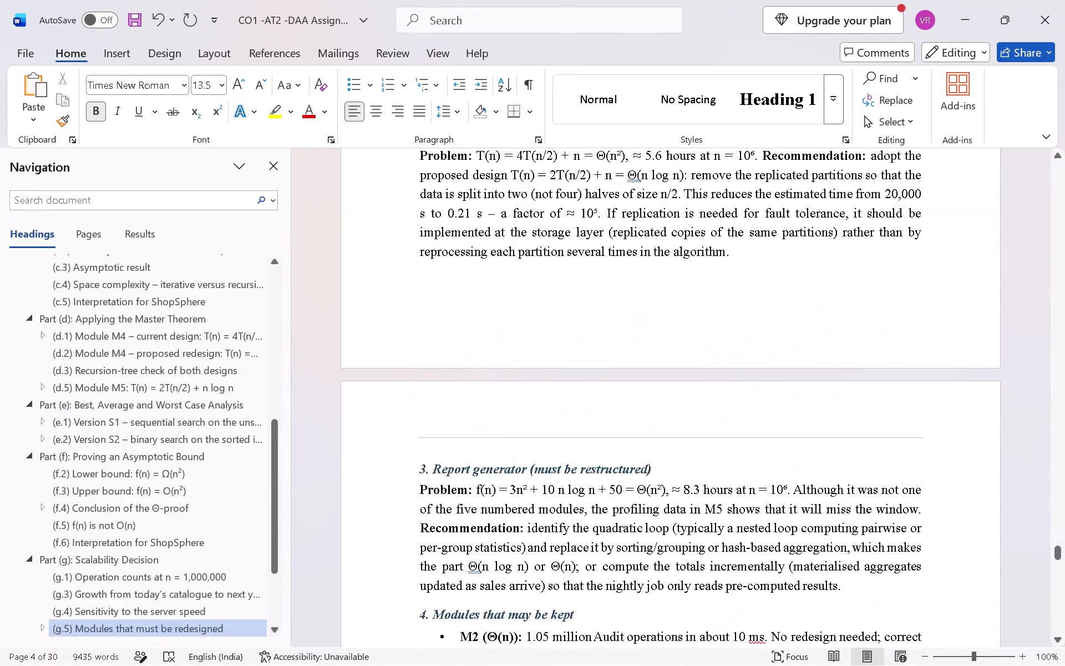
scroll(411, 192, down, 13)
scroll(411, 192, down, 11)
scroll(411, 192, up, 1)
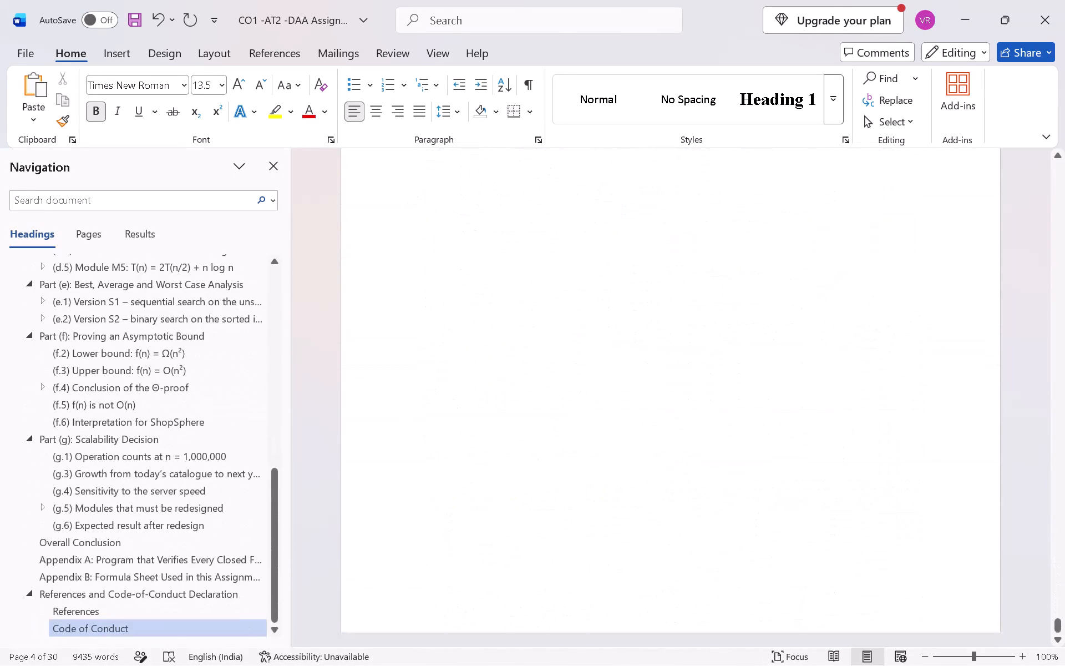
scroll(411, 192, up, 6)
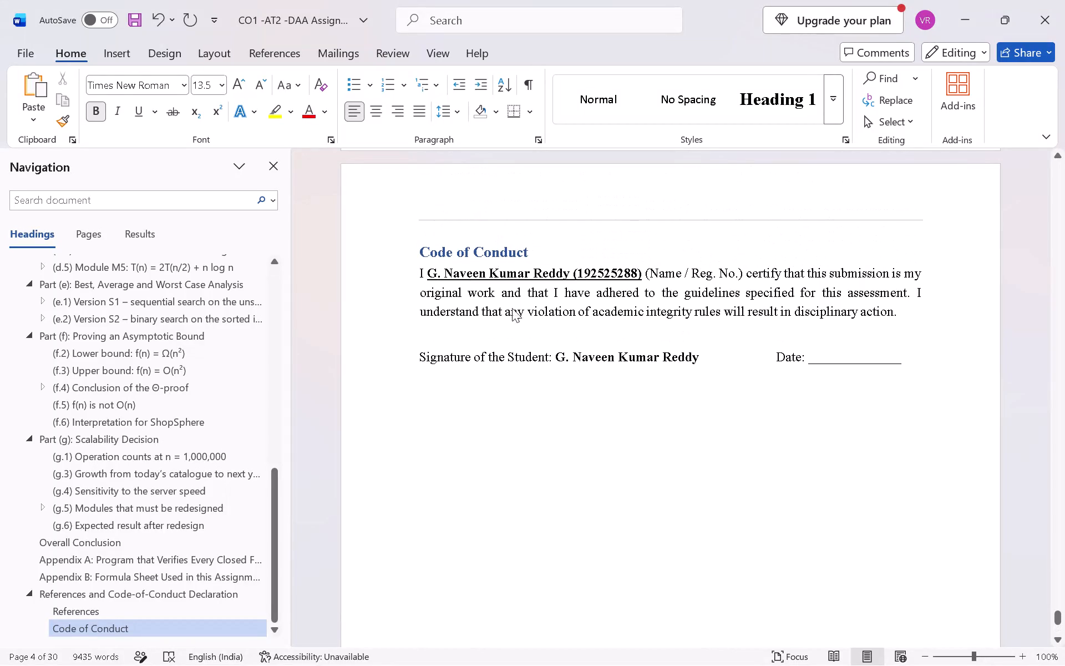
scroll(566, 325, up, 3)
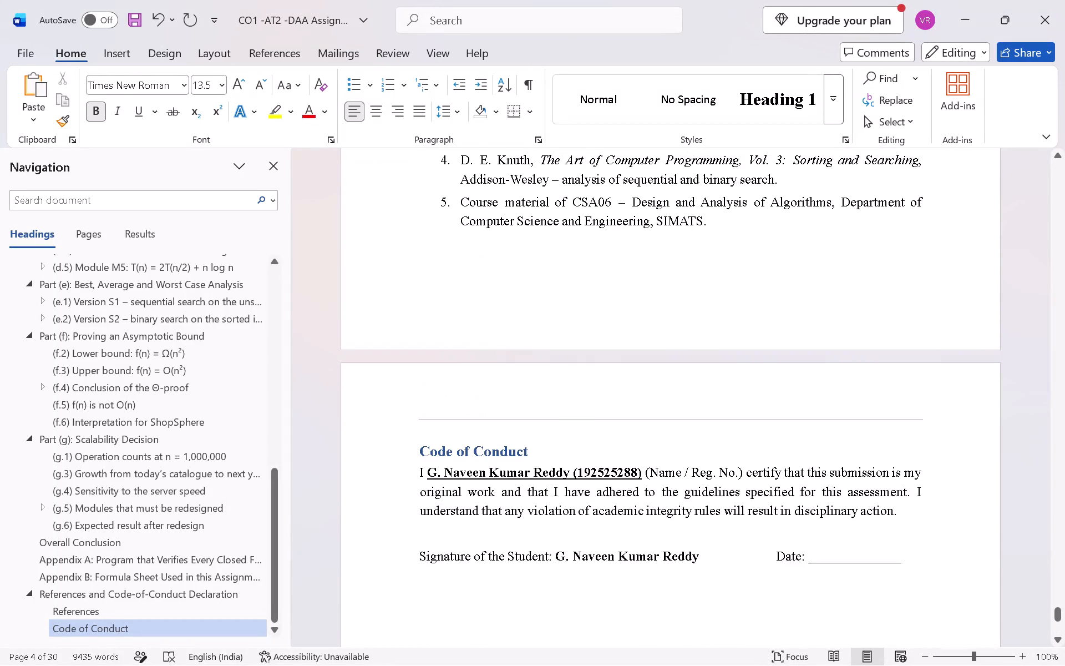
scroll(566, 325, up, 9)
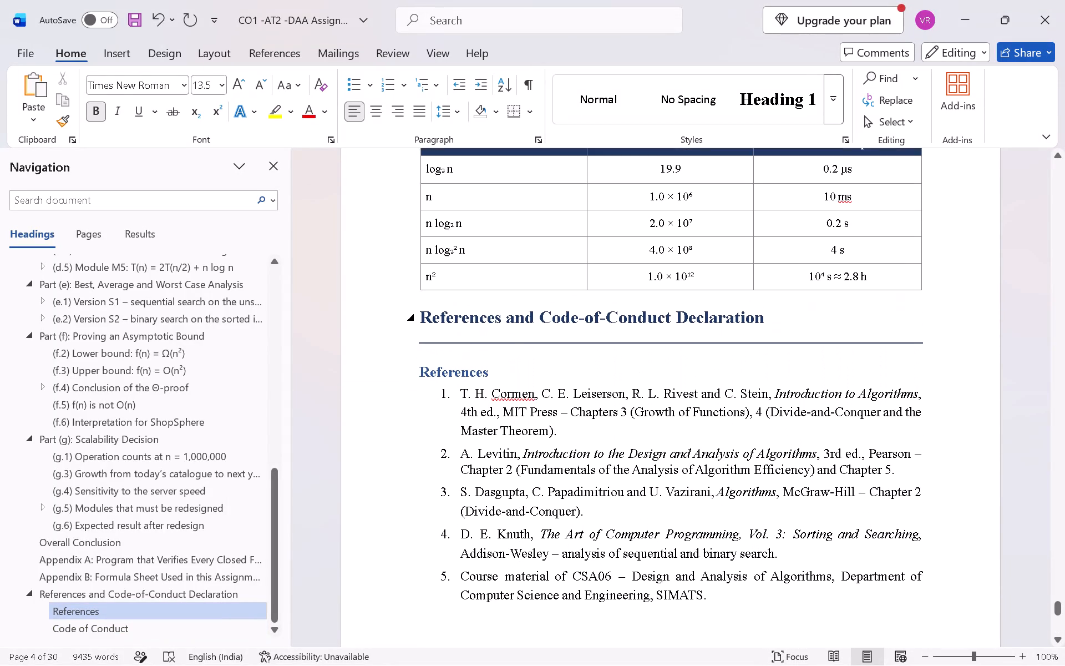
Correct the last three digits of the student's registration number in the Code of Conduct statement.
scroll(566, 325, down, 7)
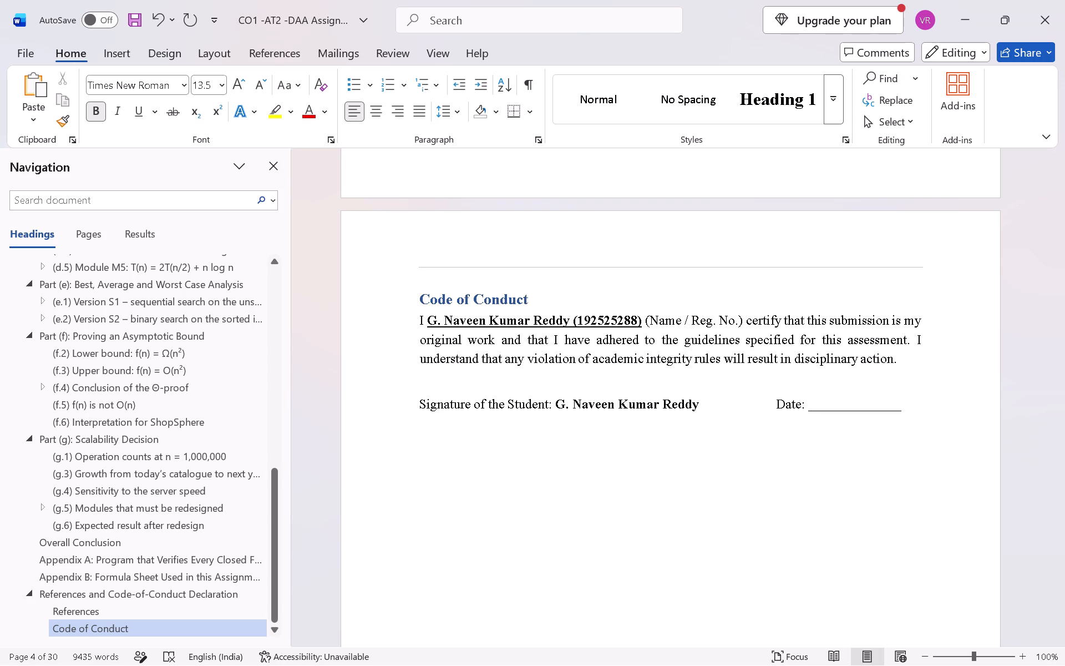
click(638, 320)
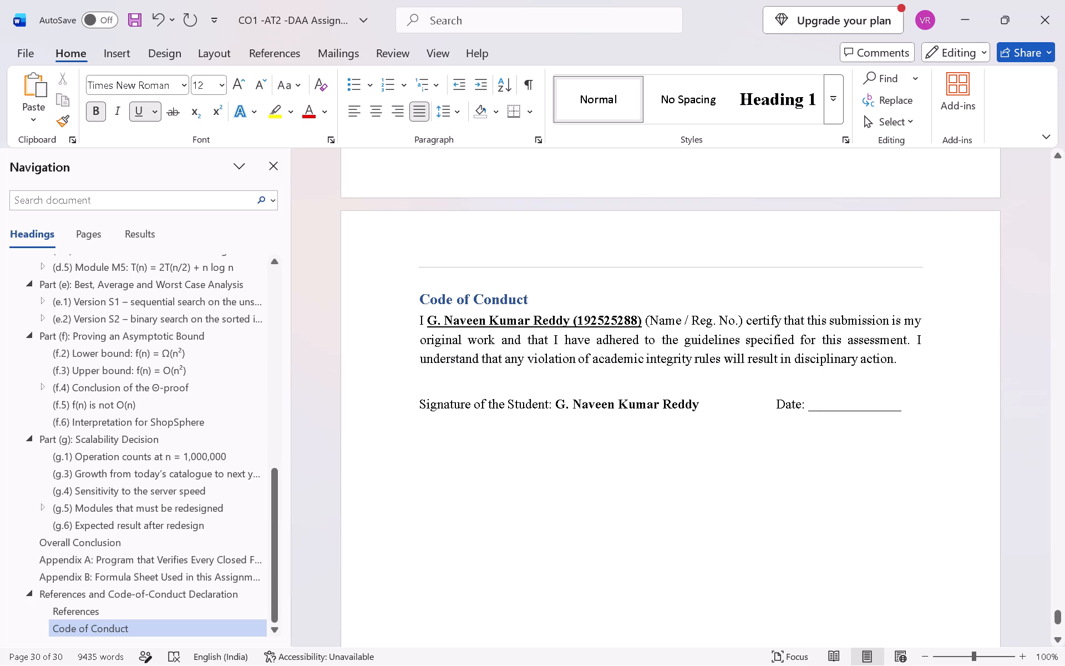
key(BackSpace)
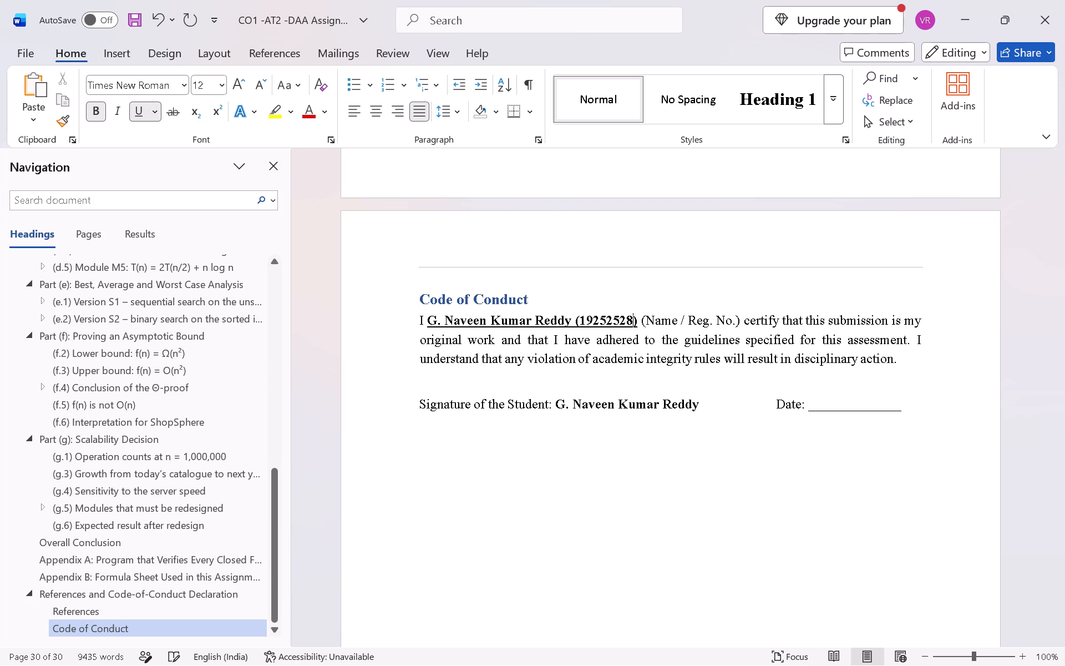
key(BackSpace)
key(BackSpace)
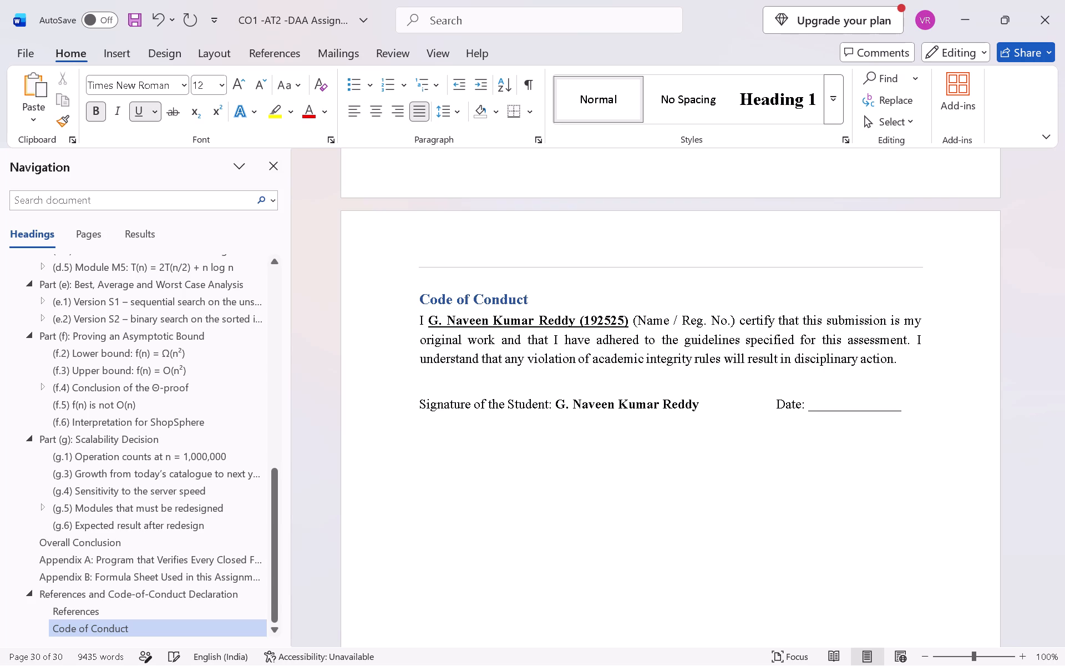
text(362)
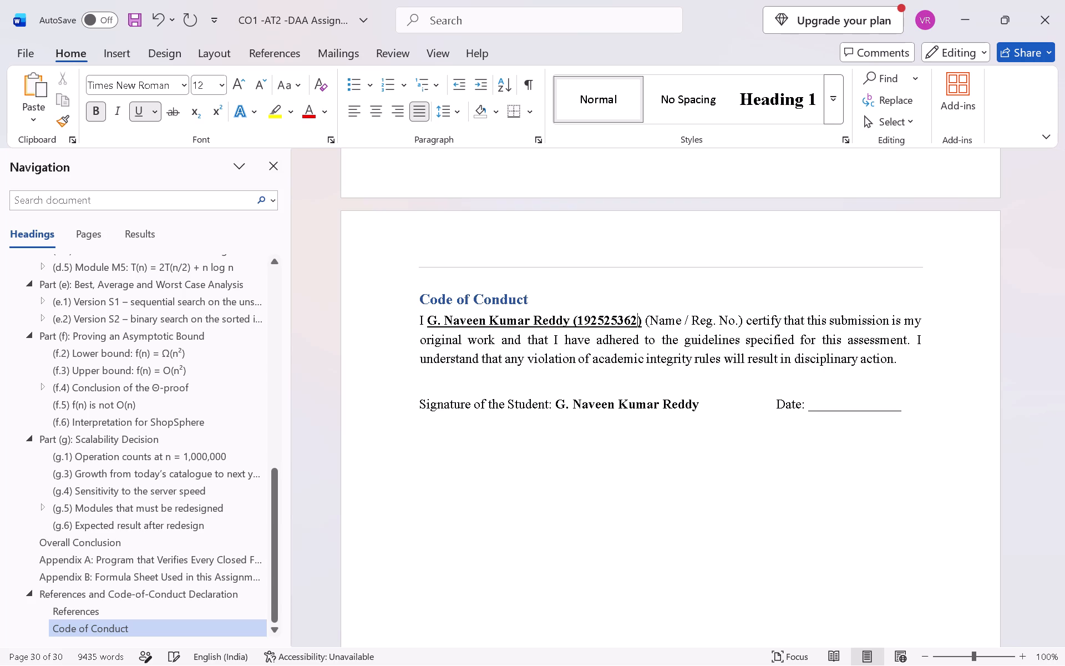
Replace the student's name in the Code of Conduct statement with the new student's name, keeping the surname and registration number.
click(530, 324)
key(BackSpace)
key(BackSpace)
key(BackSpace)
key(BackSpace)
key(BackSpace)
key(BackSpace)
key(BackSpace)
key(BackSpace)
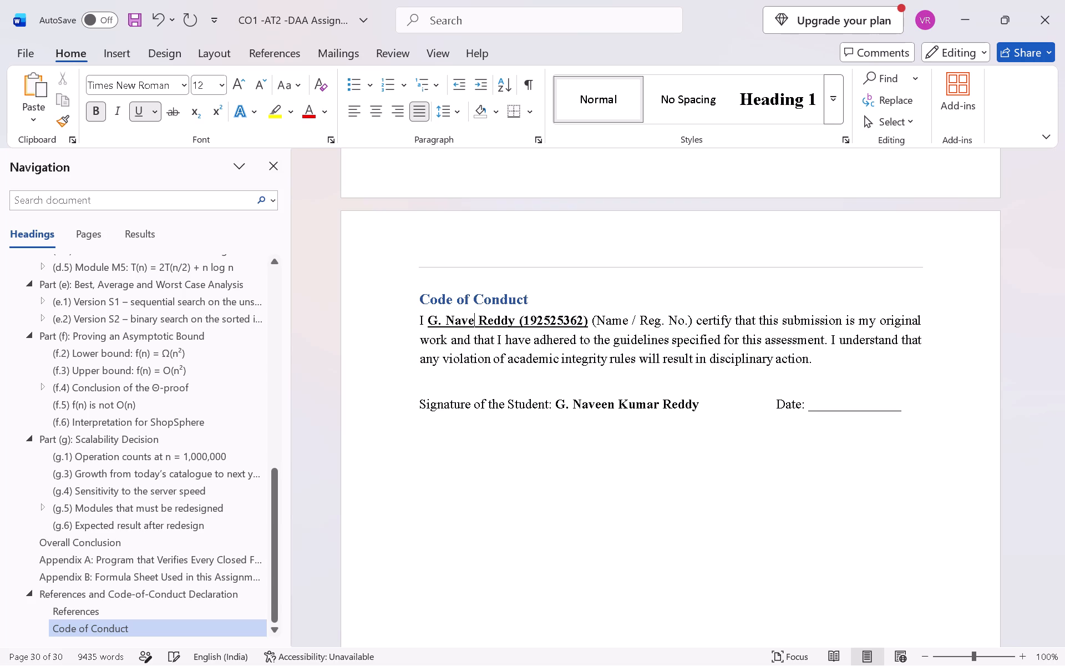
key(BackSpace)
key(BackSpace)
key(BackSpace)
key(BackSpace)
key(BackSpace)
key(BackSpace)
key(BackSpace)
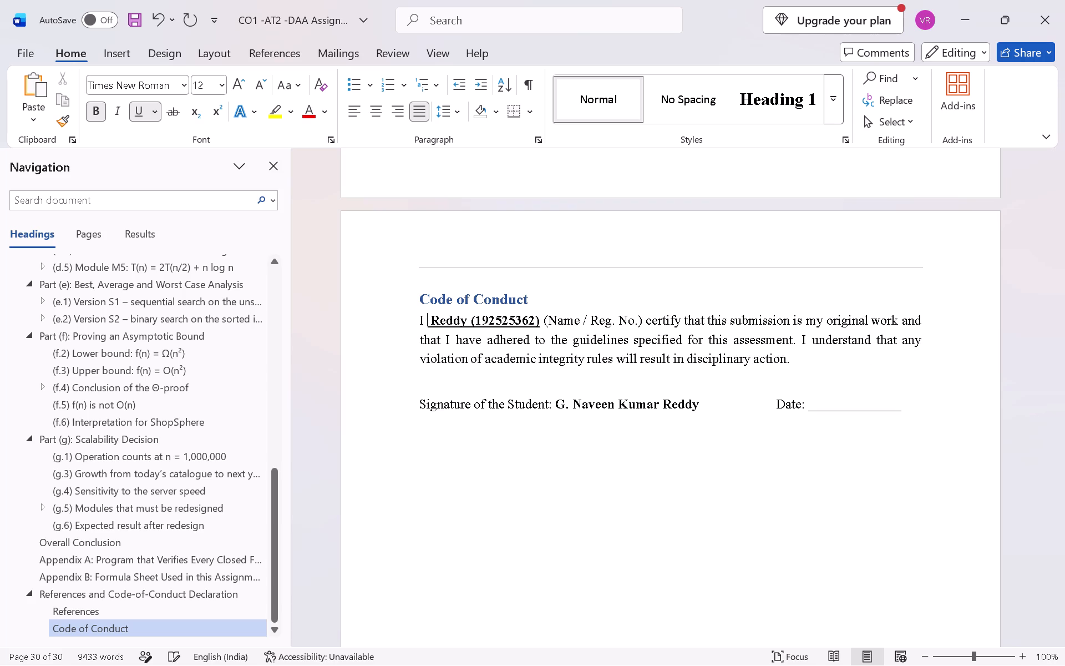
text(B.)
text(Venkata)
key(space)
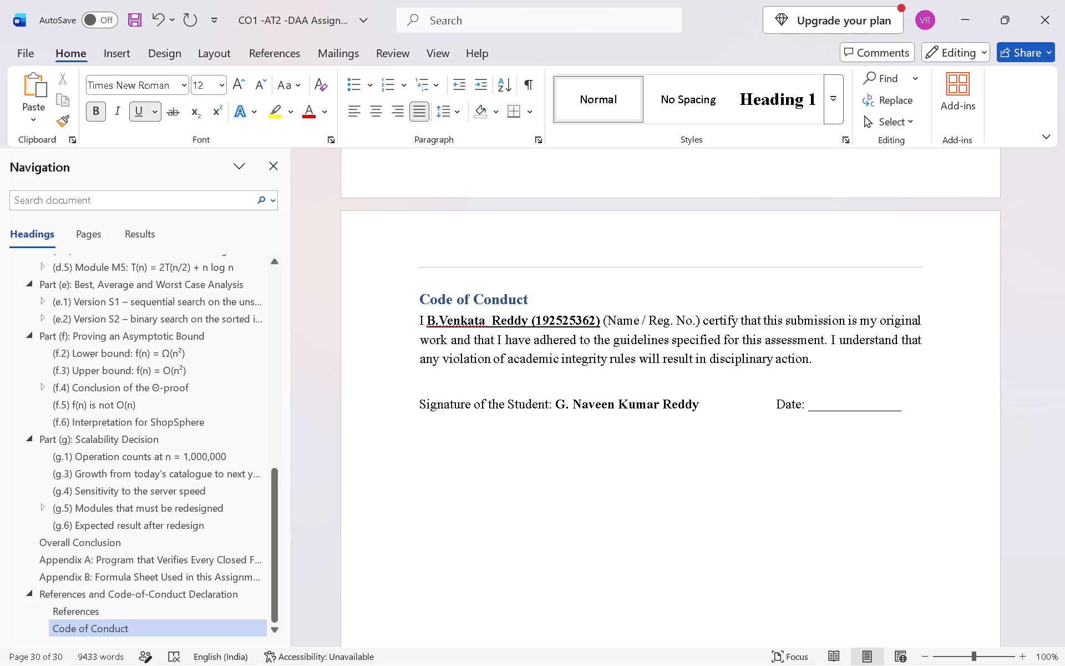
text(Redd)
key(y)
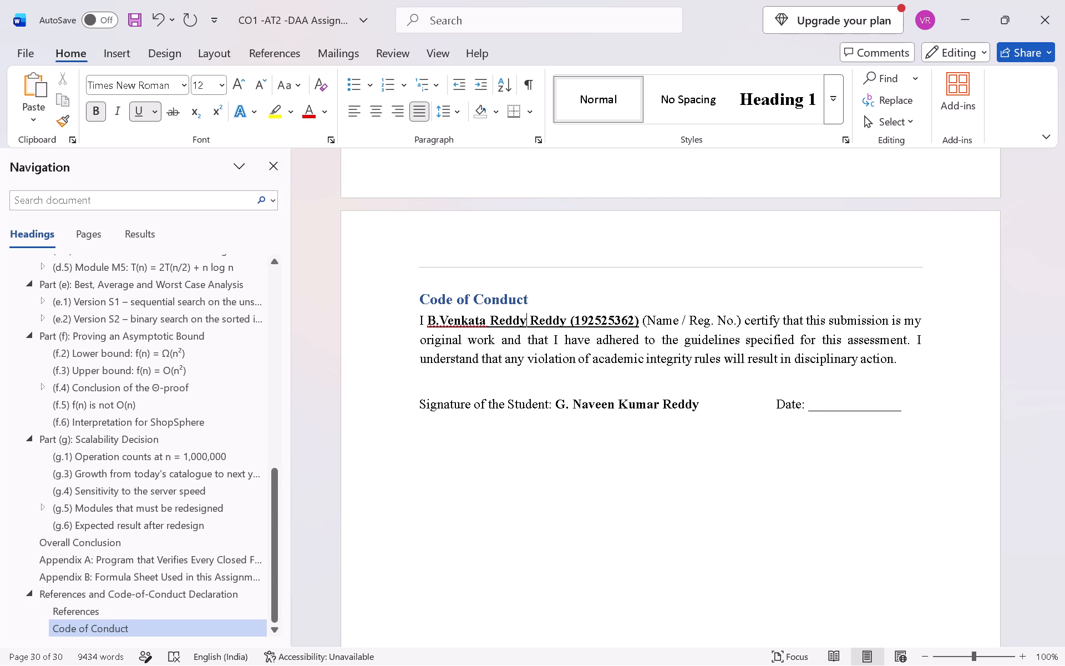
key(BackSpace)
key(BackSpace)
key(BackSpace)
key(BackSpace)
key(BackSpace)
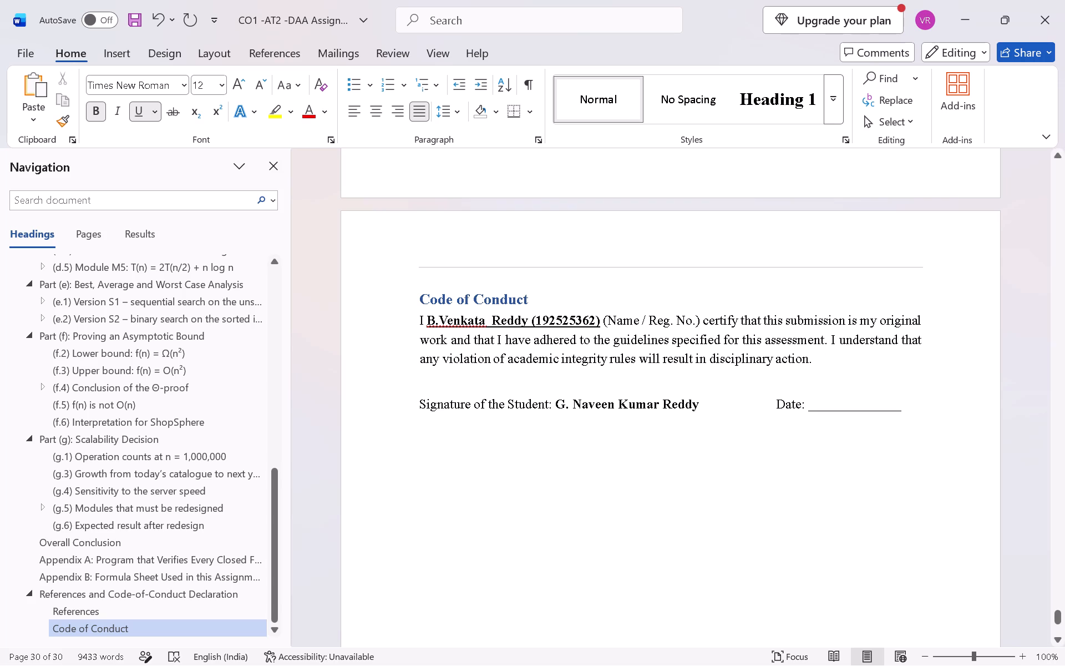
click(434, 325)
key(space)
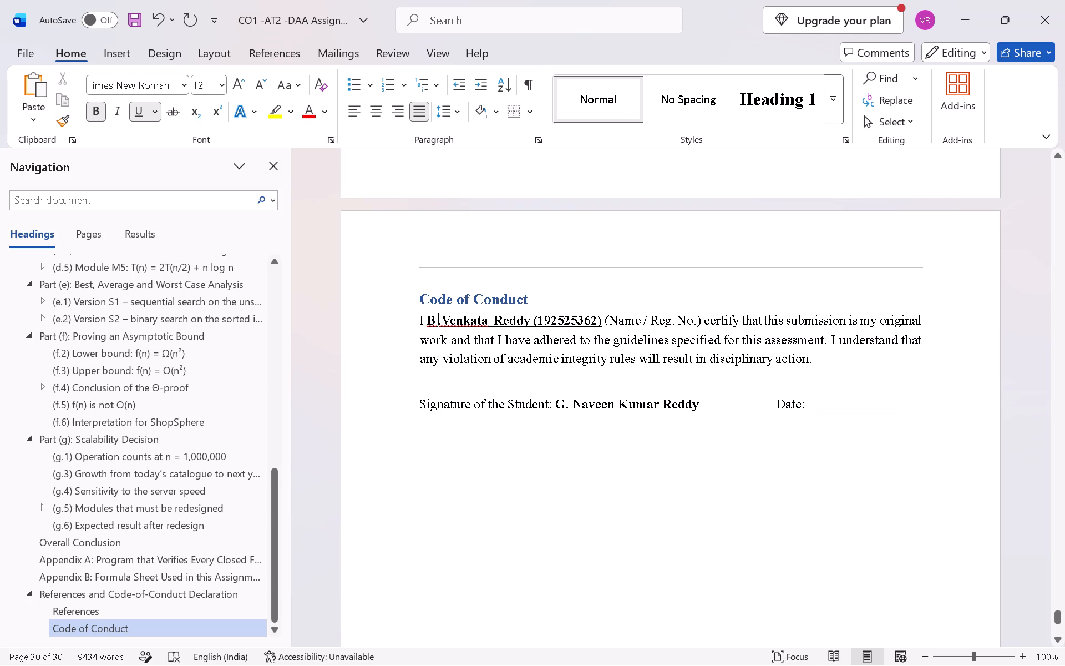
Replace the name on the "Signature of the Student" line with the same new student's name, keeping the surname.
click(698, 393)
click(698, 411)
key(Left)
key(Left)
key(Left)
key(Left)
key(Left)
key(Left)
key(Left)
key(Right)
key(BackSpace)
key(BackSpace)
key(BackSpace)
key(BackSpace)
key(BackSpace)
key(BackSpace)
key(BackSpace)
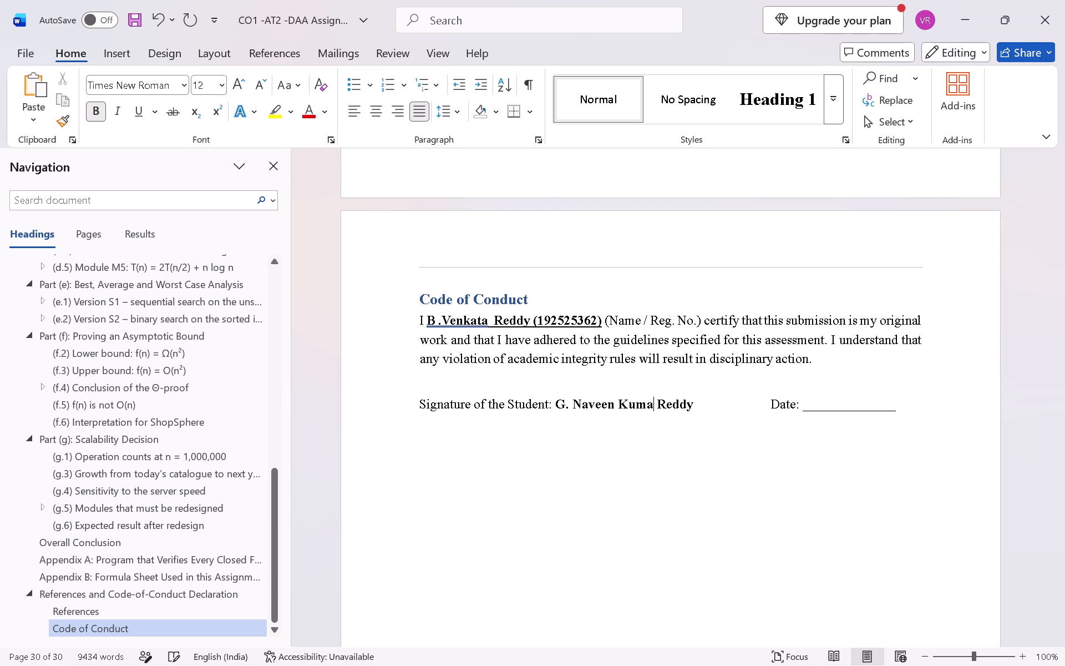
key(BackSpace)
key(BackSpace)
key(BackSpace)
key(BackSpace)
key(BackSpace)
key(BackSpace)
key(BackSpace)
key(BackSpace)
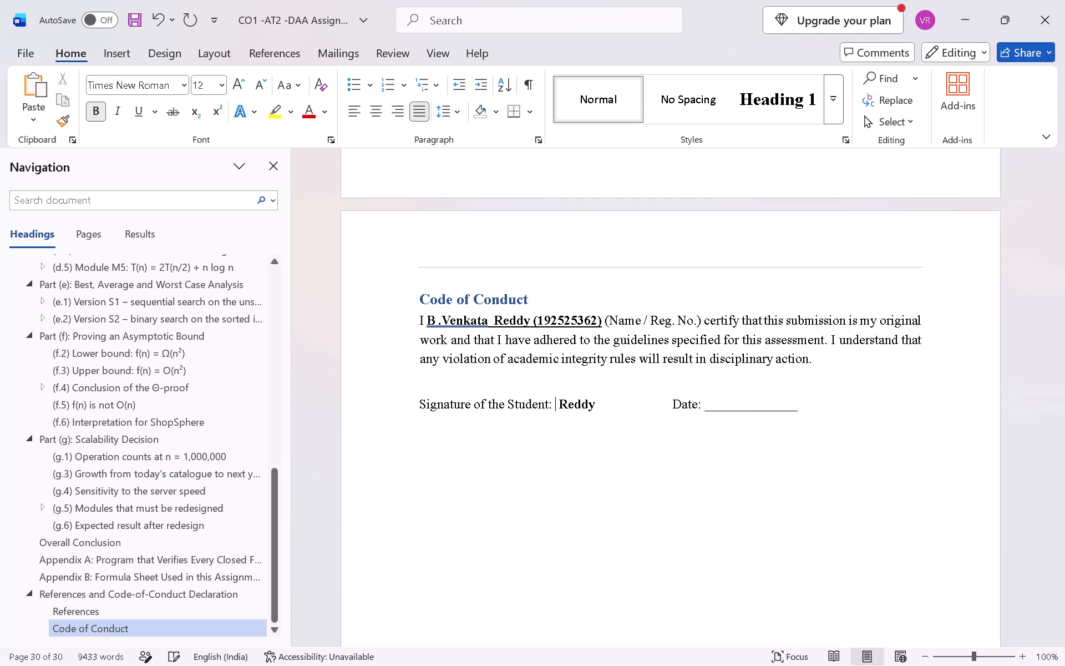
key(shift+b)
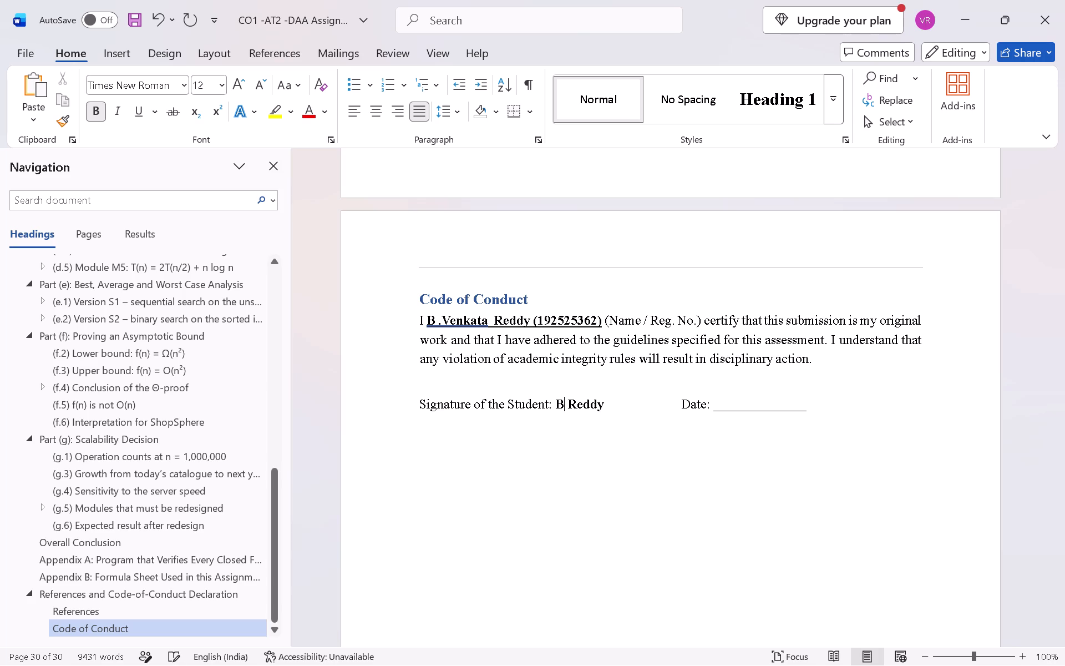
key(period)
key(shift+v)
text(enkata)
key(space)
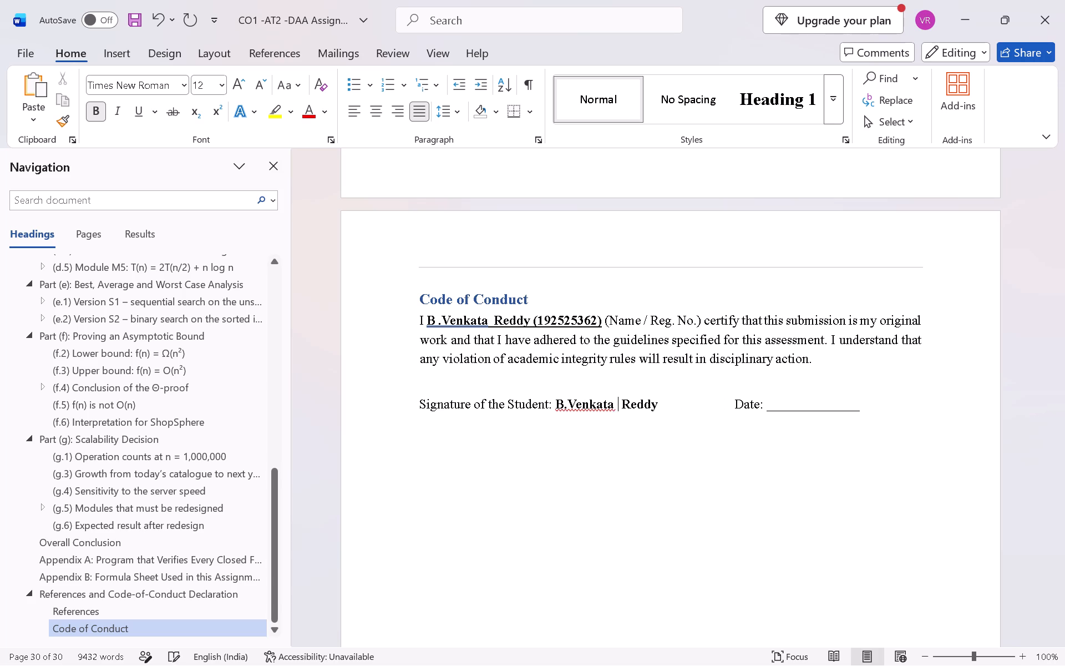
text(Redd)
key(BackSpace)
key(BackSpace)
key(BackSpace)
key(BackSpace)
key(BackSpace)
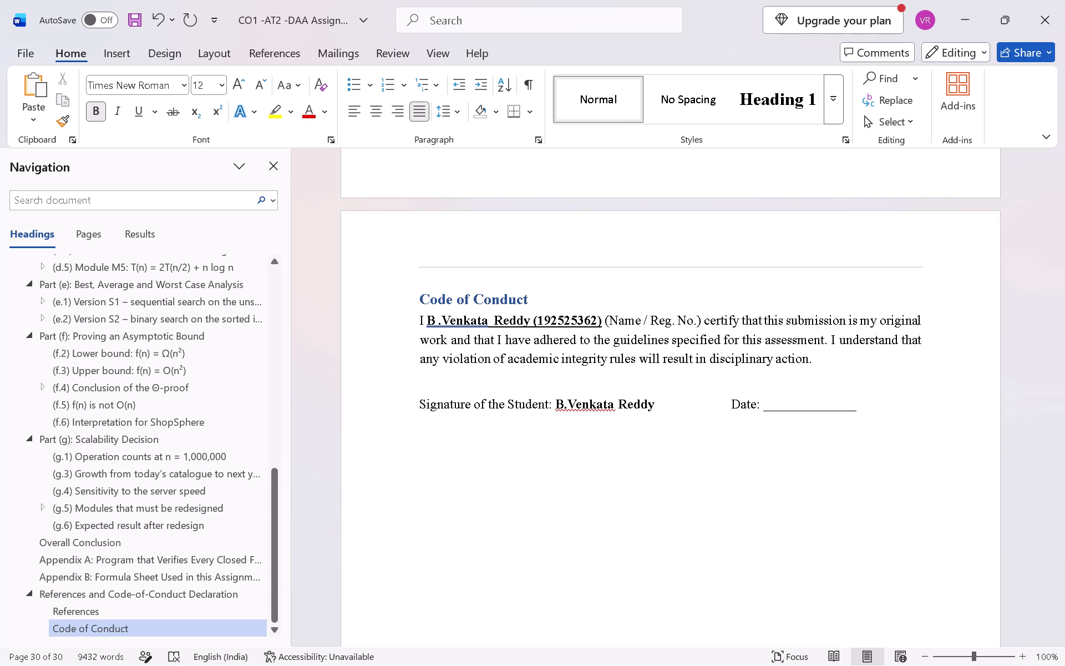
click(564, 405)
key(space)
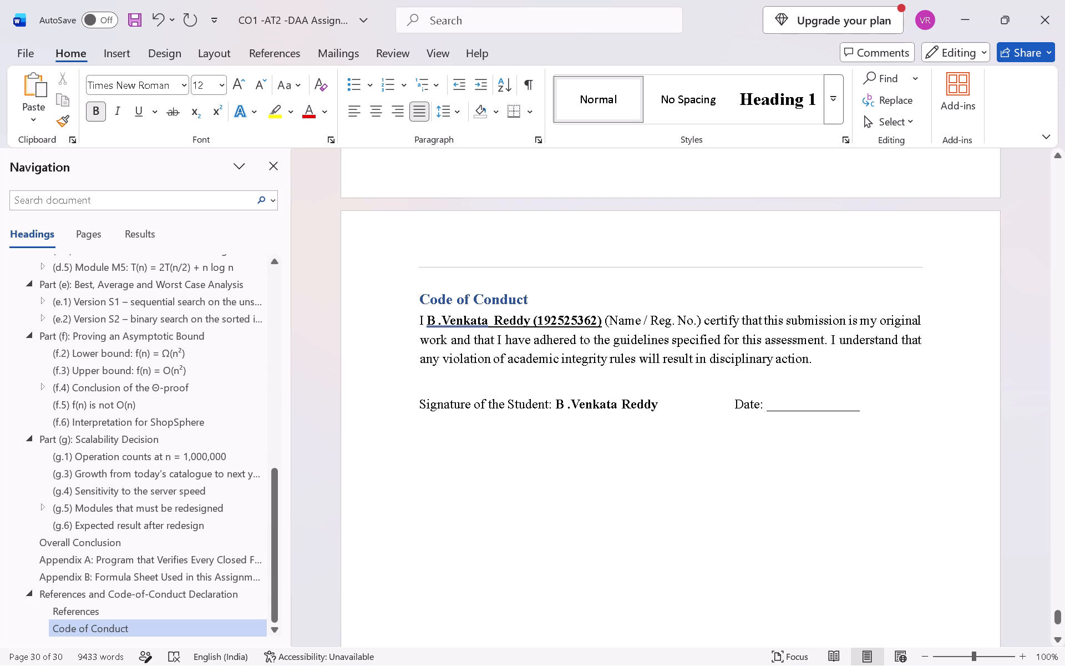
Replace the blank placeholder line after "Date:" in the signature row with the date 27/10/2026.
click(770, 397)
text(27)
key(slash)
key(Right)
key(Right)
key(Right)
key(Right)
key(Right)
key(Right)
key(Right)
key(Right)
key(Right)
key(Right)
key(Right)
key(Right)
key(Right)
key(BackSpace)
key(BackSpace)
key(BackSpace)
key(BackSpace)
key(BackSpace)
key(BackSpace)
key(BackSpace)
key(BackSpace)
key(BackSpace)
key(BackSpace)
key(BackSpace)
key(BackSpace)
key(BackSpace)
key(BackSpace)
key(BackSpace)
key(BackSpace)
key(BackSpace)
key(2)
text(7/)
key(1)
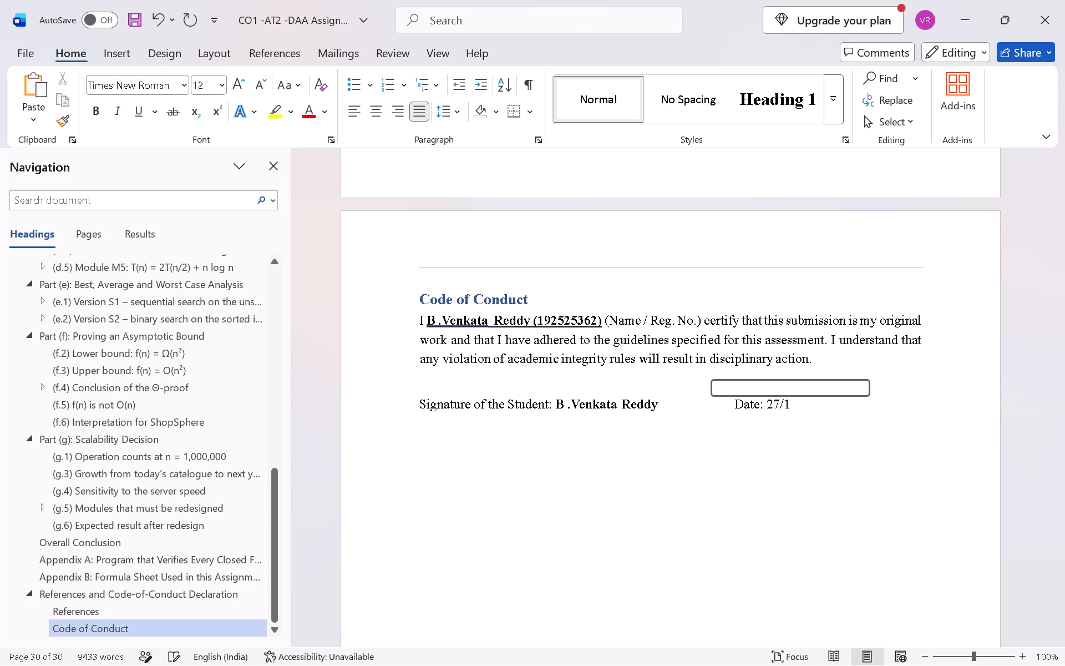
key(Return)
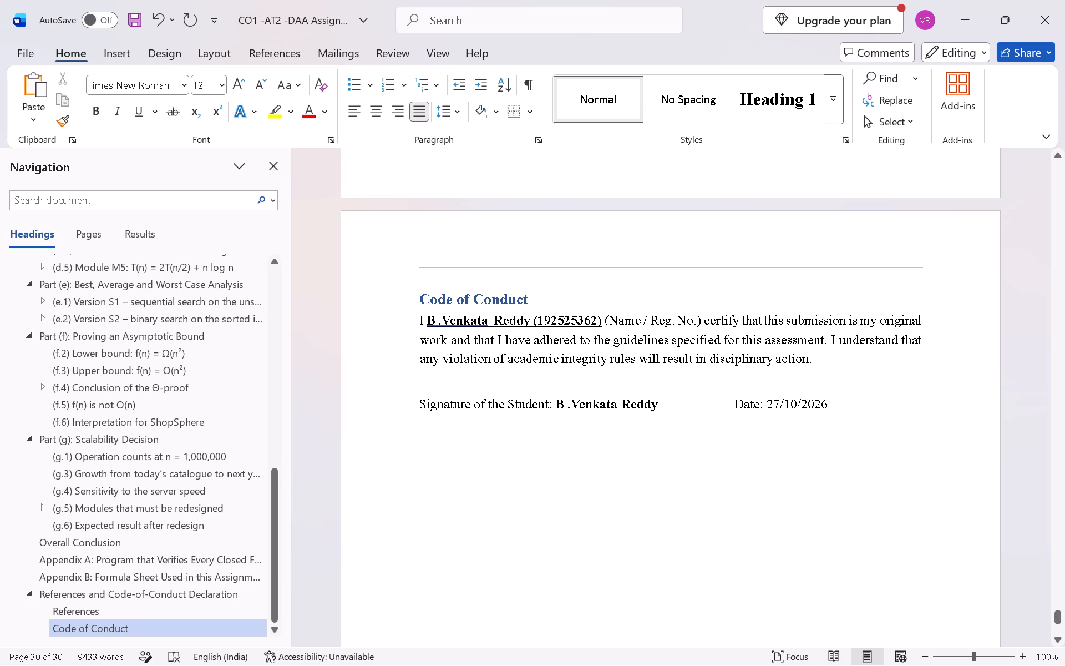
Underline the date 27/10/2026 in the signature row.
drag(828, 402, 770, 393)
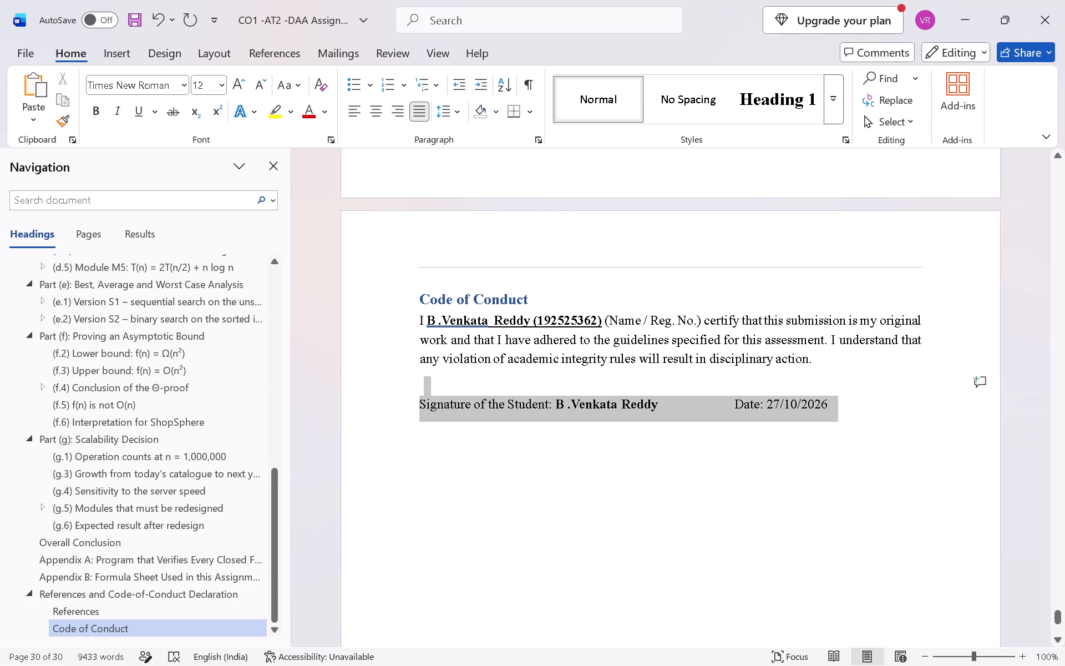
drag(770, 393, 784, 394)
drag(784, 394, 765, 406)
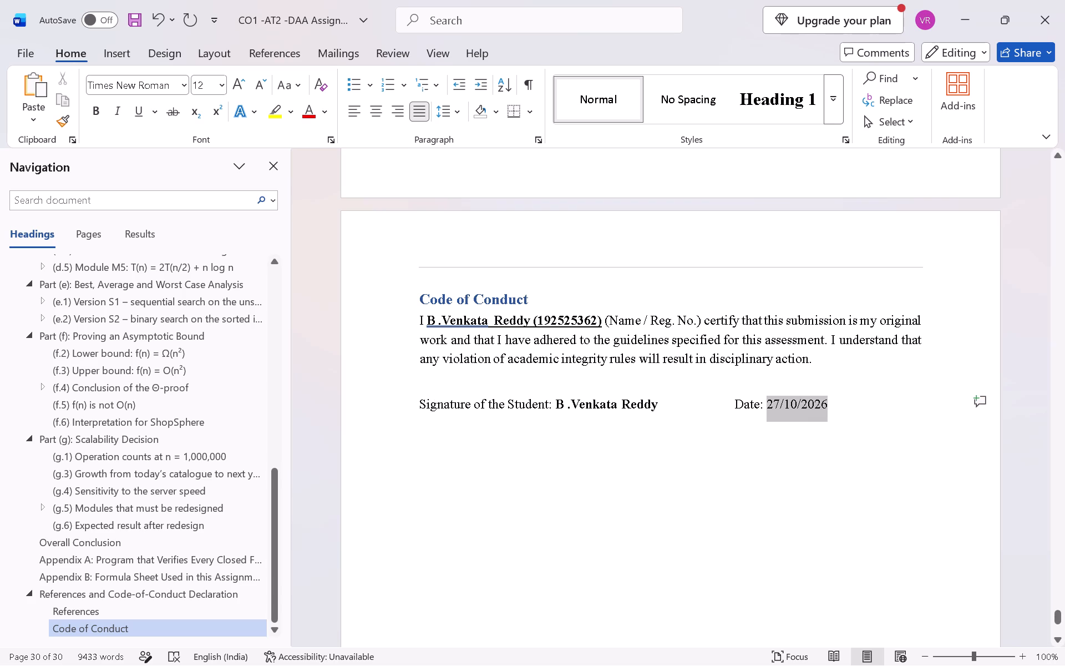
drag(765, 406, 764, 406)
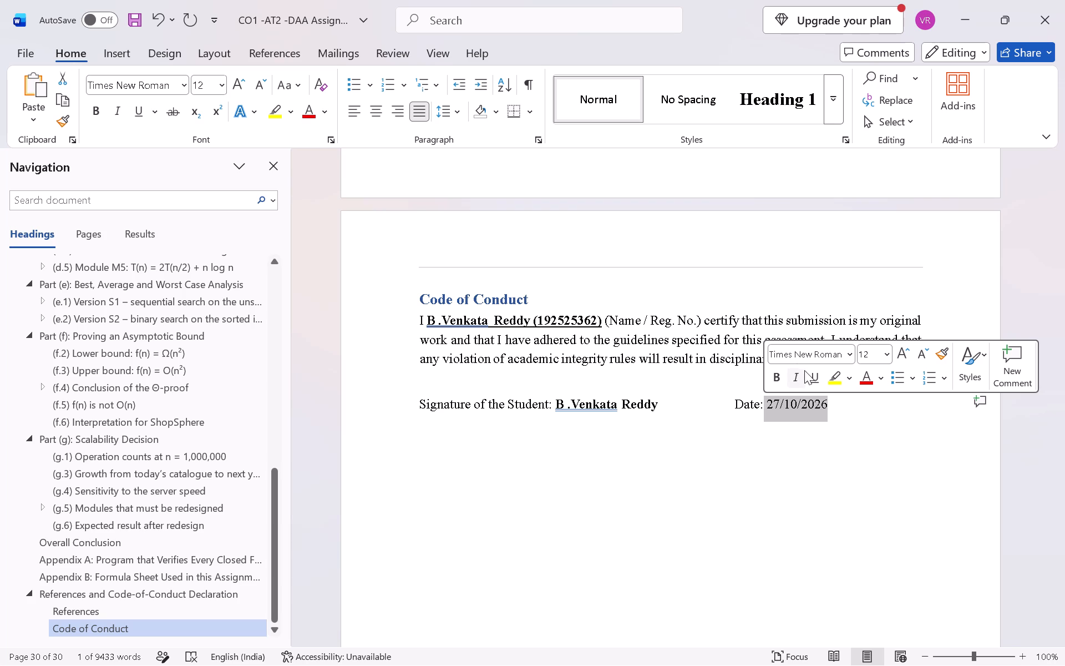
click(817, 381)
click(801, 478)
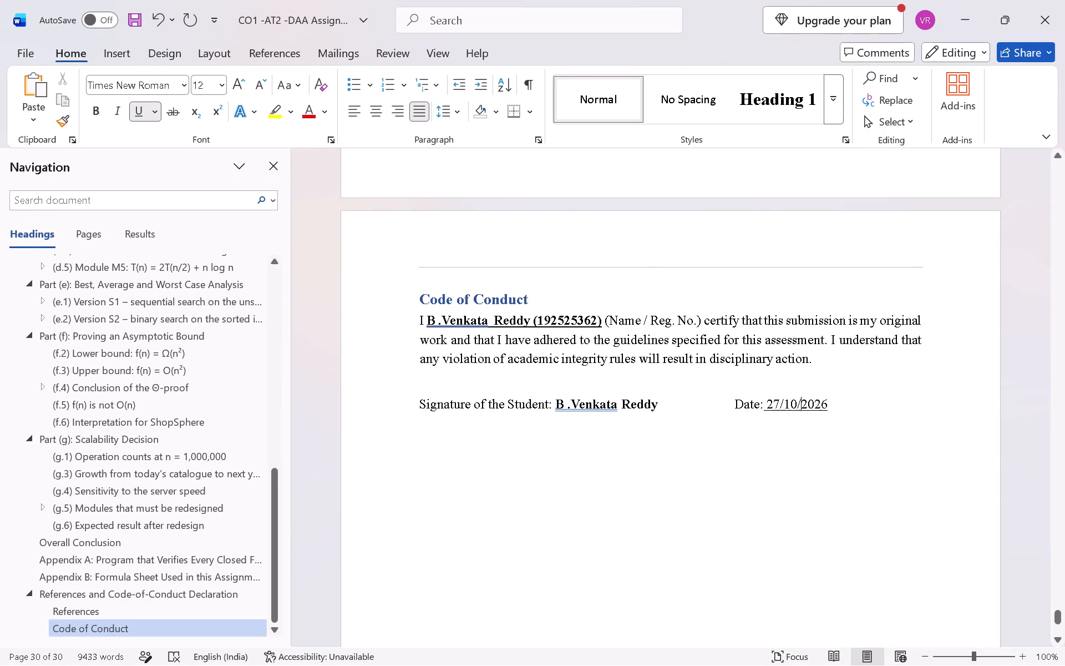
Insert a space after the initial in the Student Name cell of the first-page details table.
scroll(676, 470, down, 2)
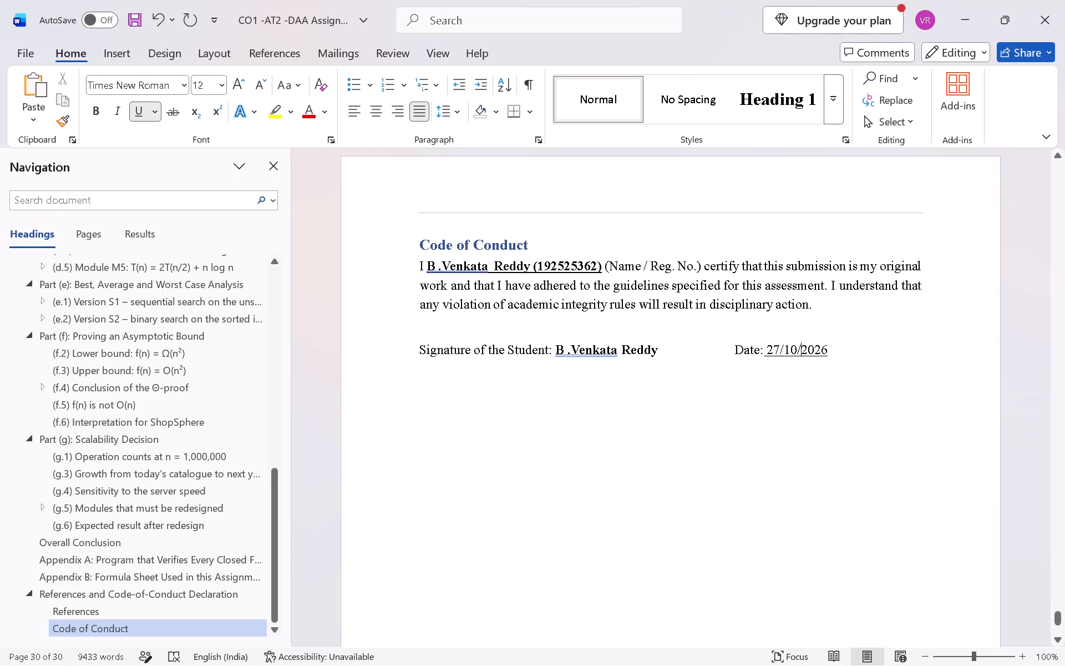
scroll(676, 470, up, 9)
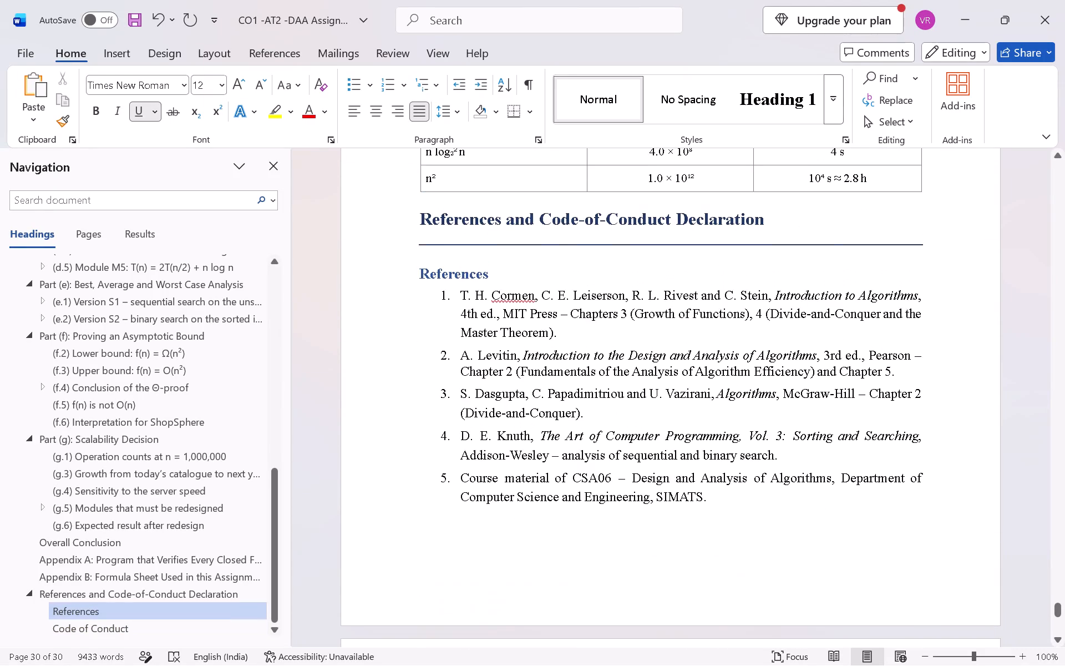
scroll(676, 470, up, 4)
scroll(676, 470, down, 2)
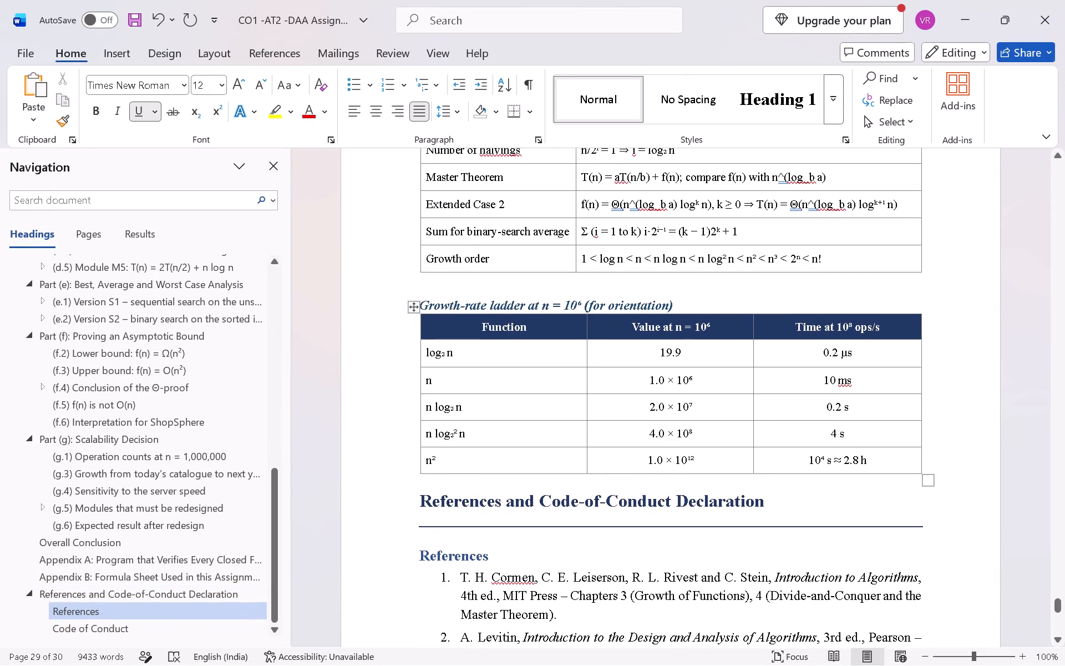
scroll(692, 524, up, 19)
scroll(692, 524, up, 14)
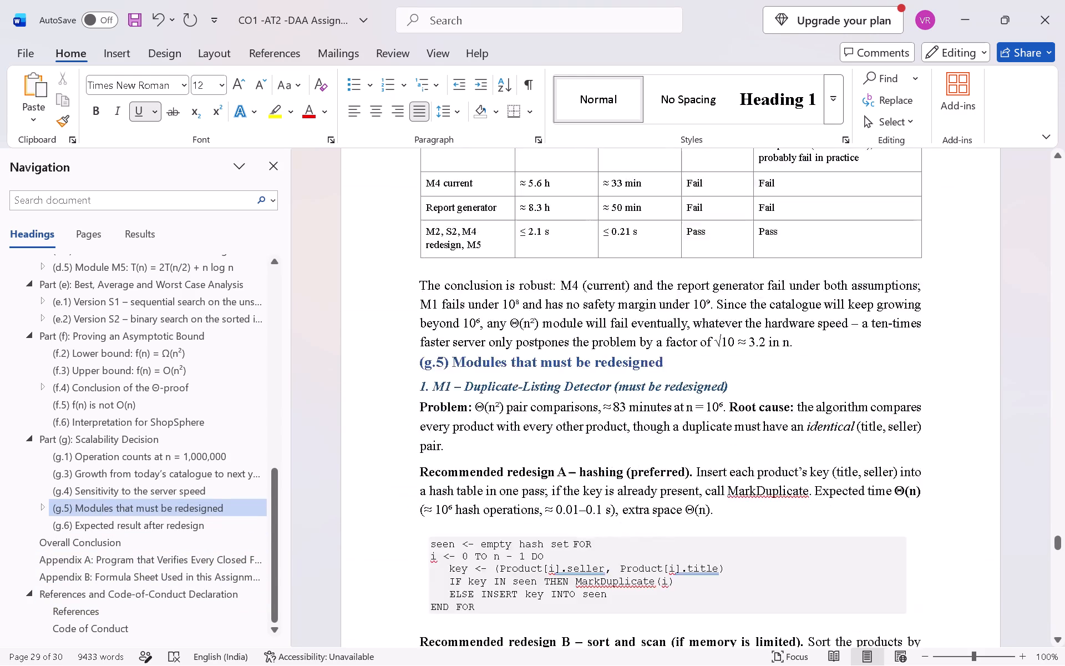
scroll(692, 524, up, 20)
scroll(692, 524, up, 17)
scroll(692, 524, up, 20)
scroll(692, 524, up, 1)
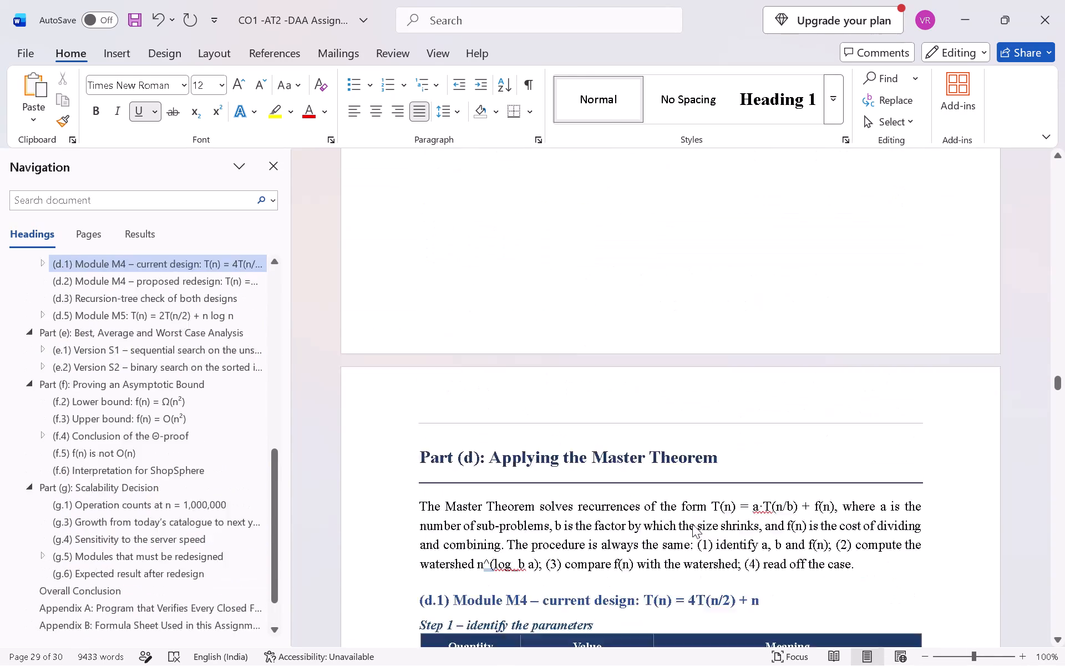
scroll(692, 524, up, 20)
scroll(692, 524, up, 11)
scroll(692, 524, up, 20)
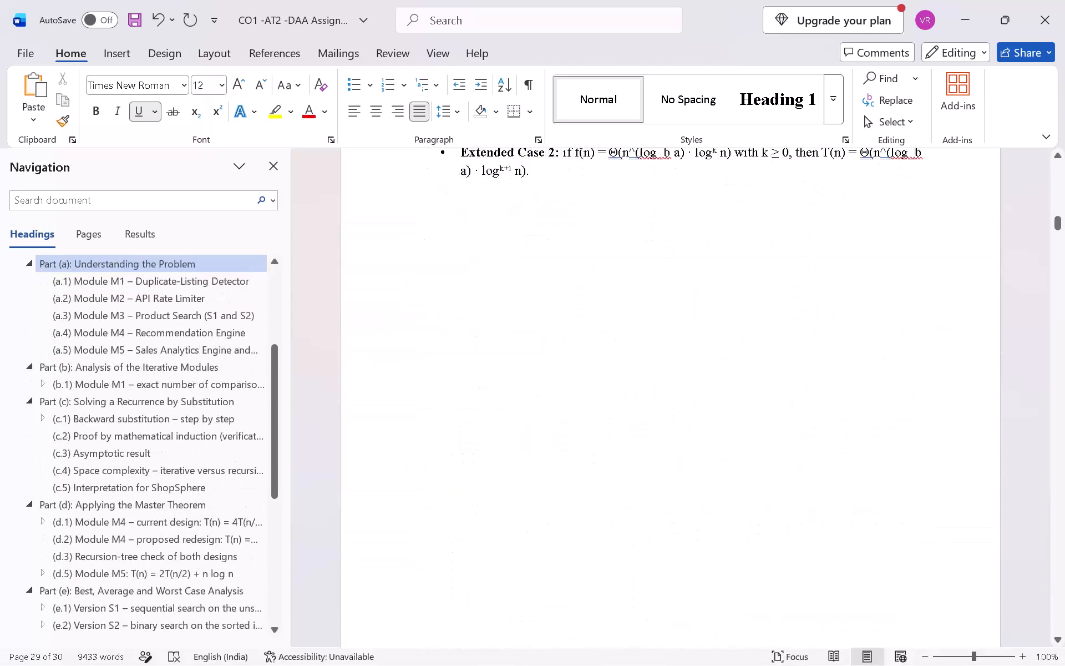
scroll(692, 524, up, 12)
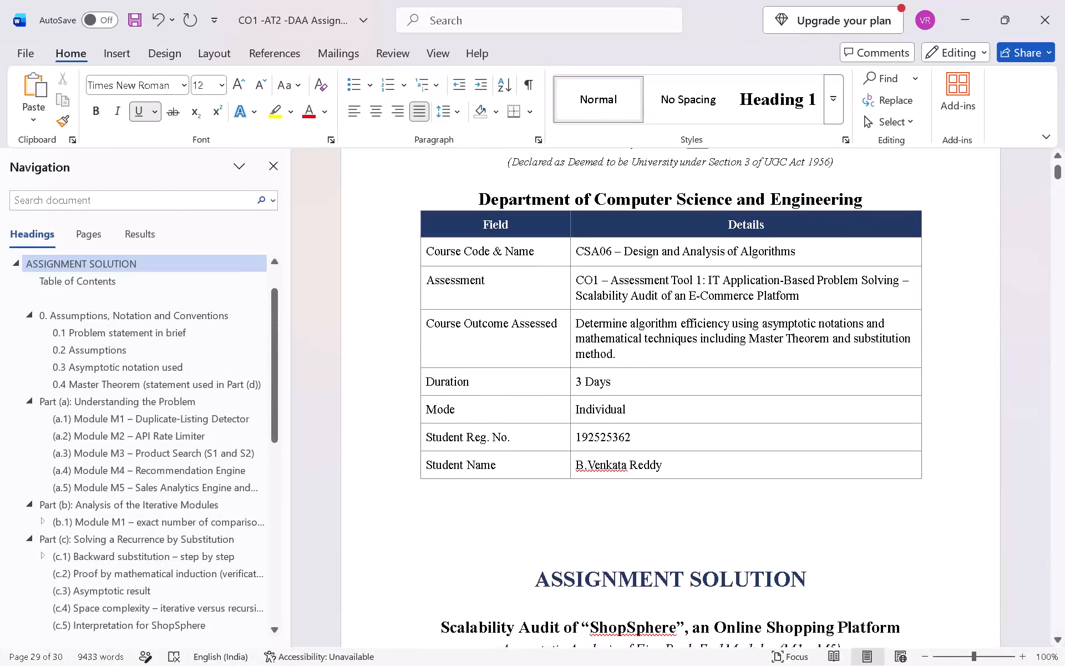
scroll(692, 524, up, 1)
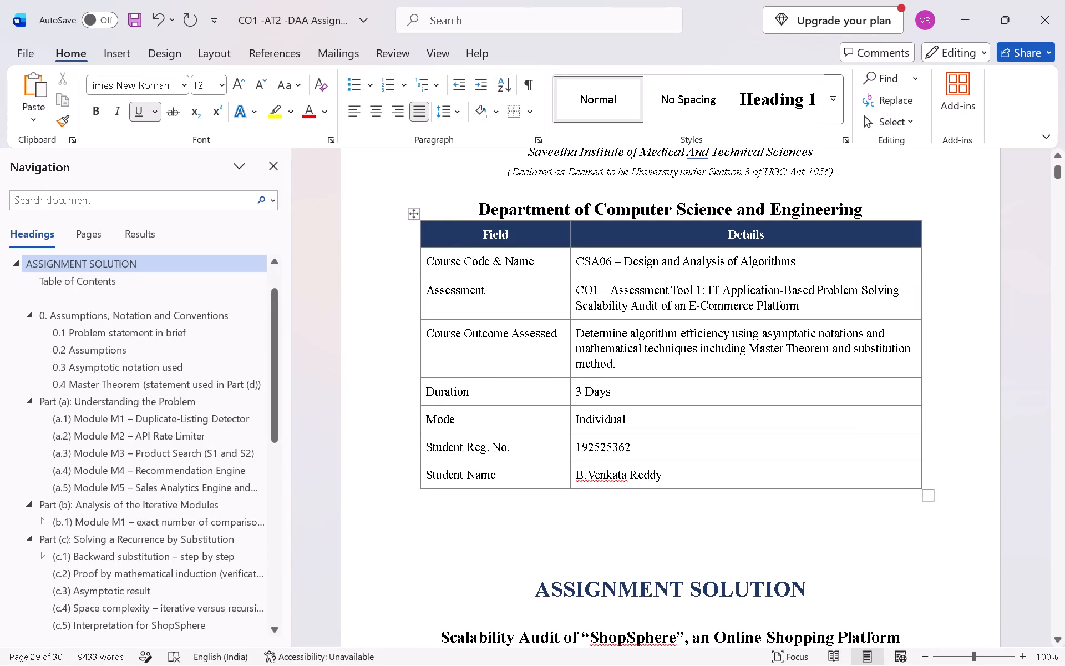
click(583, 481)
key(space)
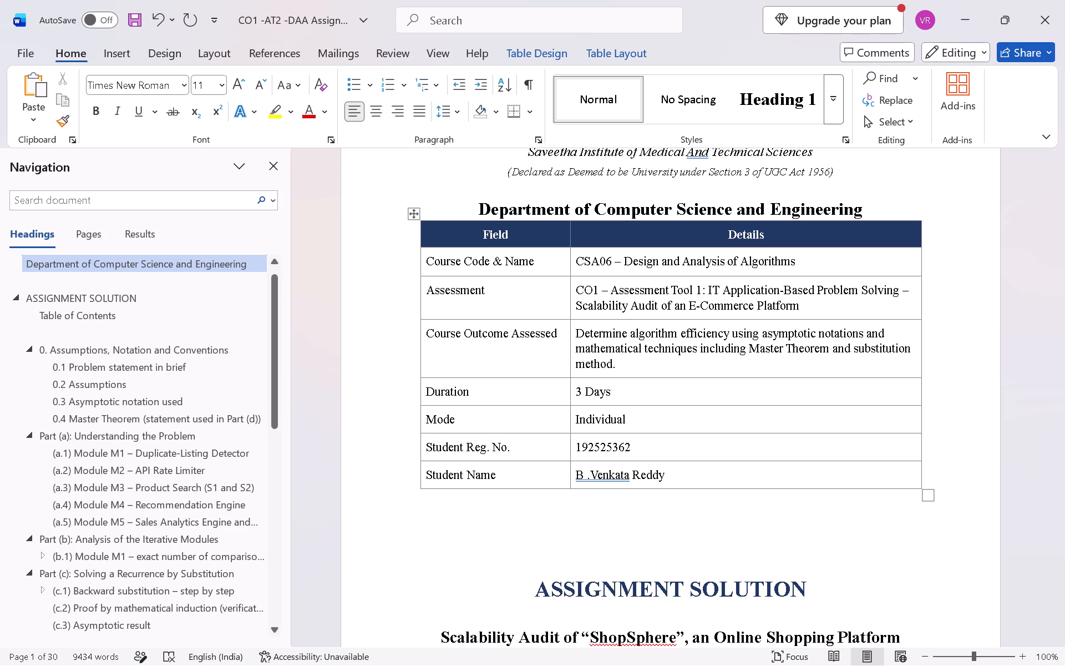
Save a copy of the document in the Downloads folder as a Word Document named CO1 AT2 DAA.
click(19, 46)
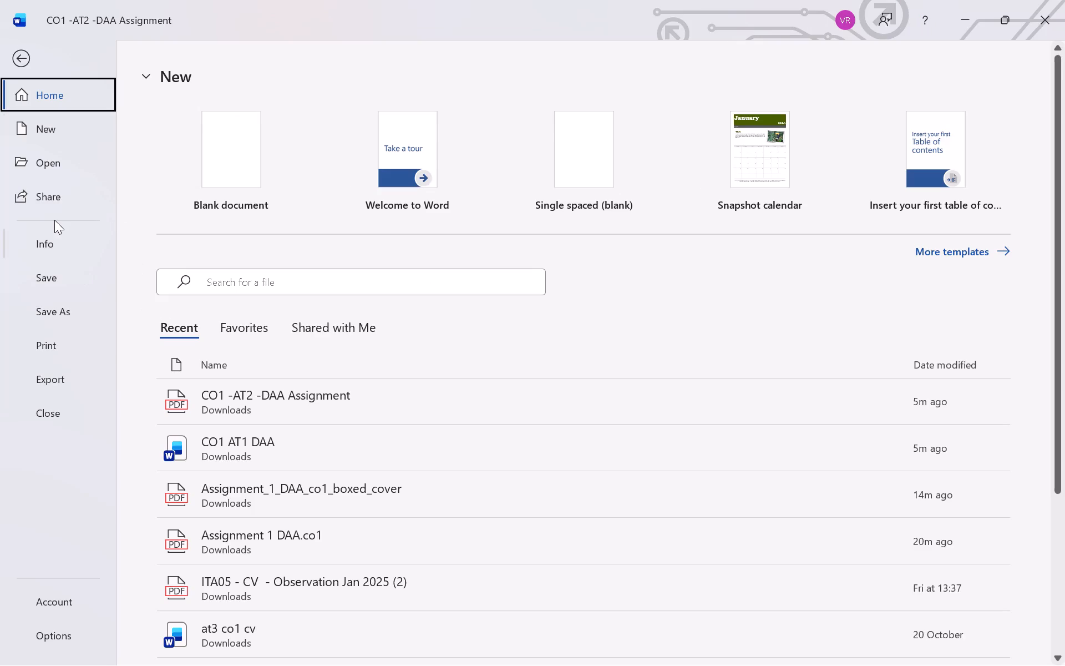
click(62, 308)
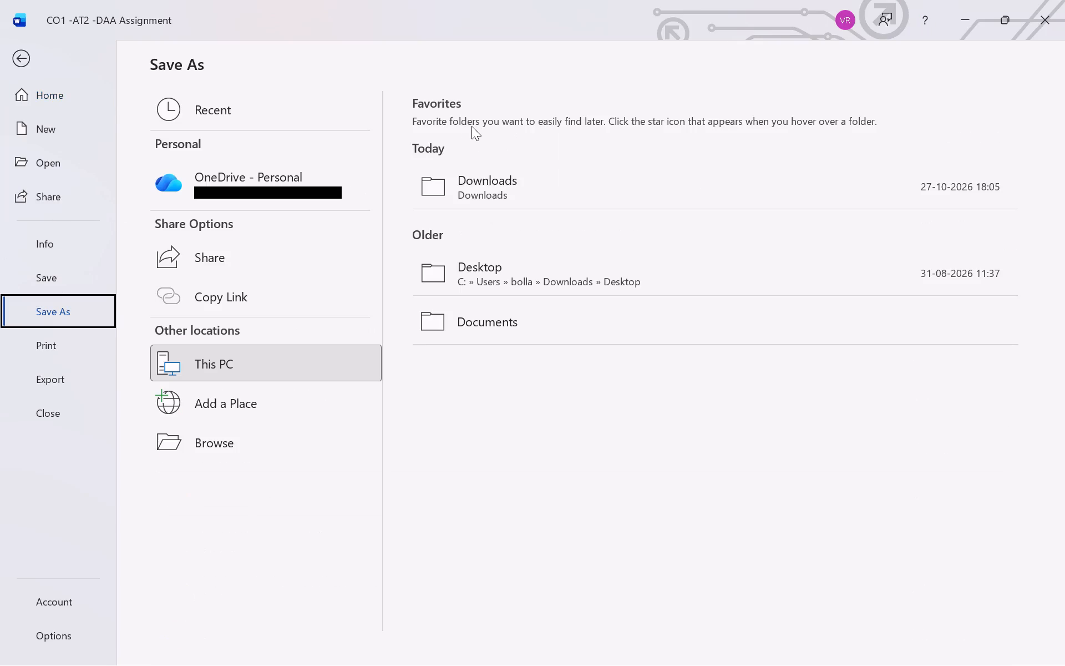
click(488, 185)
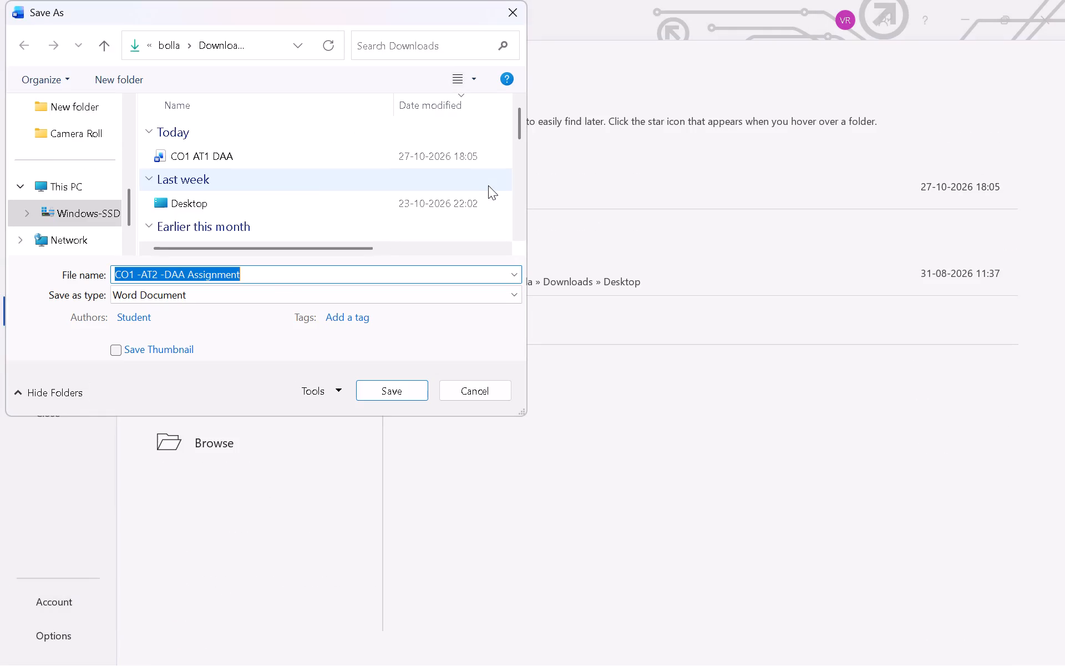
click(268, 274)
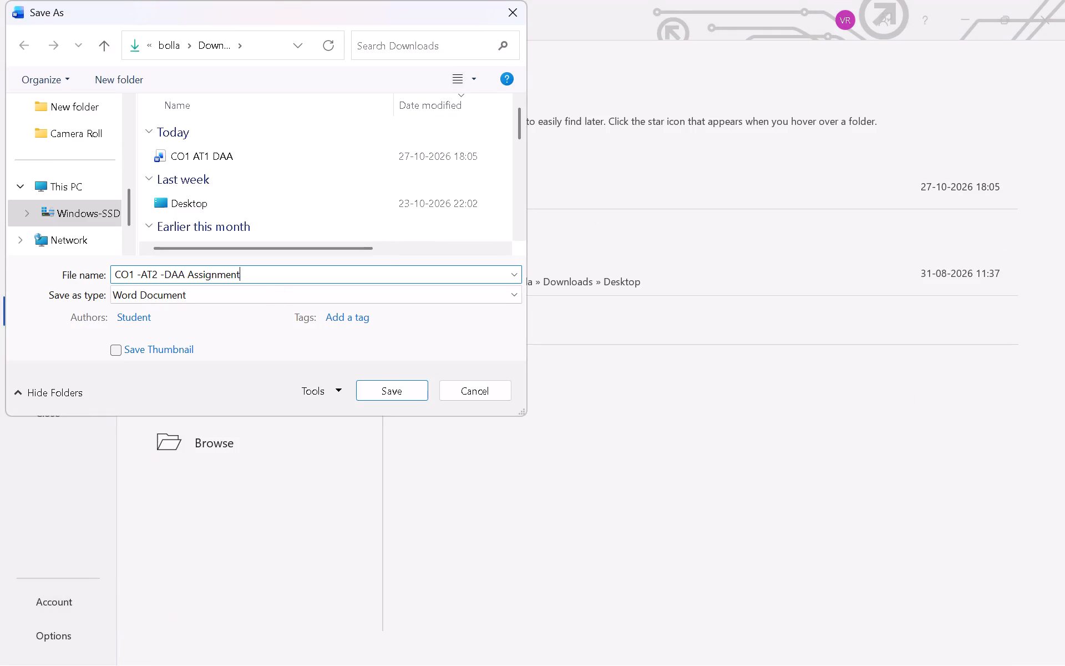
key(BackSpace)
key(BackSpace)
key(BackSpace)
key(BackSpace)
key(BackSpace)
key(BackSpace)
key(BackSpace)
key(BackSpace)
key(BackSpace)
key(BackSpace)
key(BackSpace)
key(BackSpace)
key(BackSpace)
key(BackSpace)
key(BackSpace)
key(BackSpace)
key(BackSpace)
key(BackSpace)
key(BackSpace)
key(BackSpace)
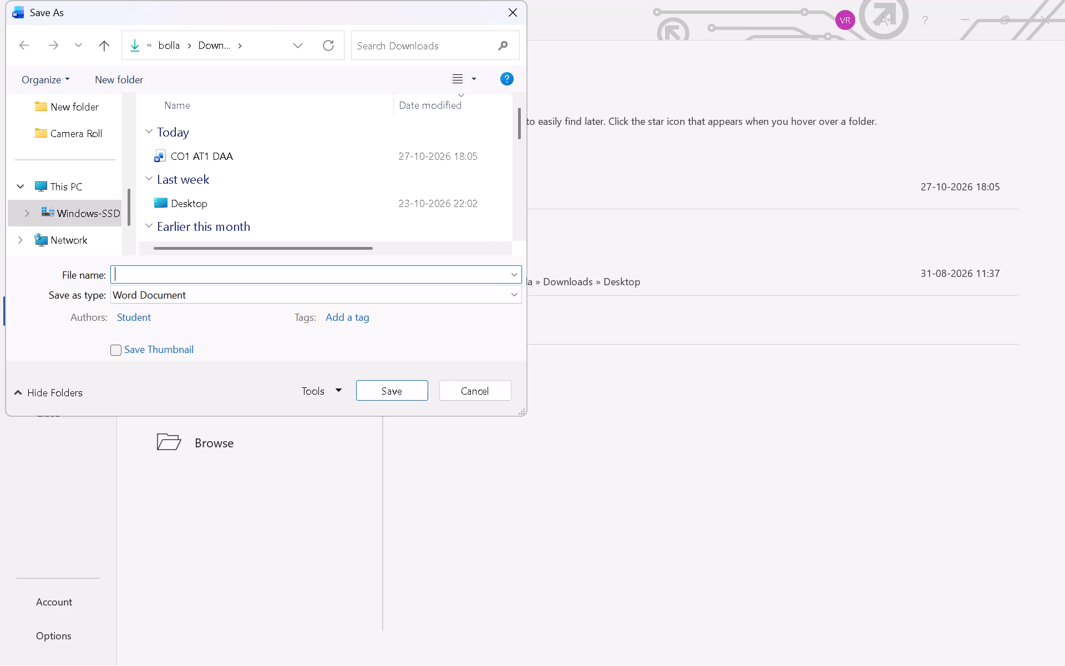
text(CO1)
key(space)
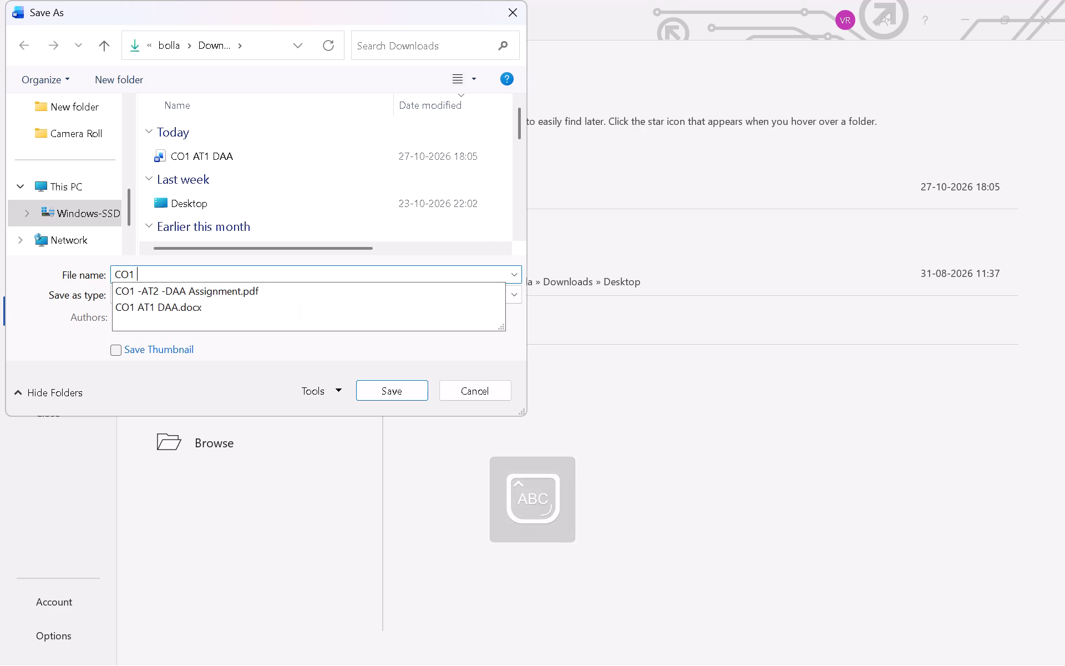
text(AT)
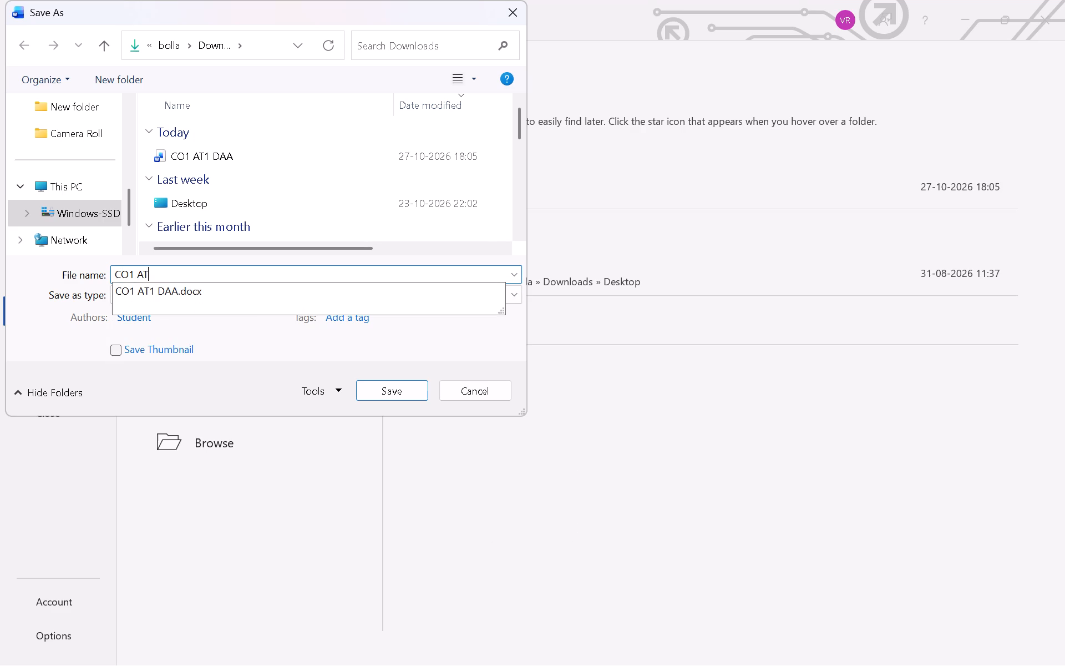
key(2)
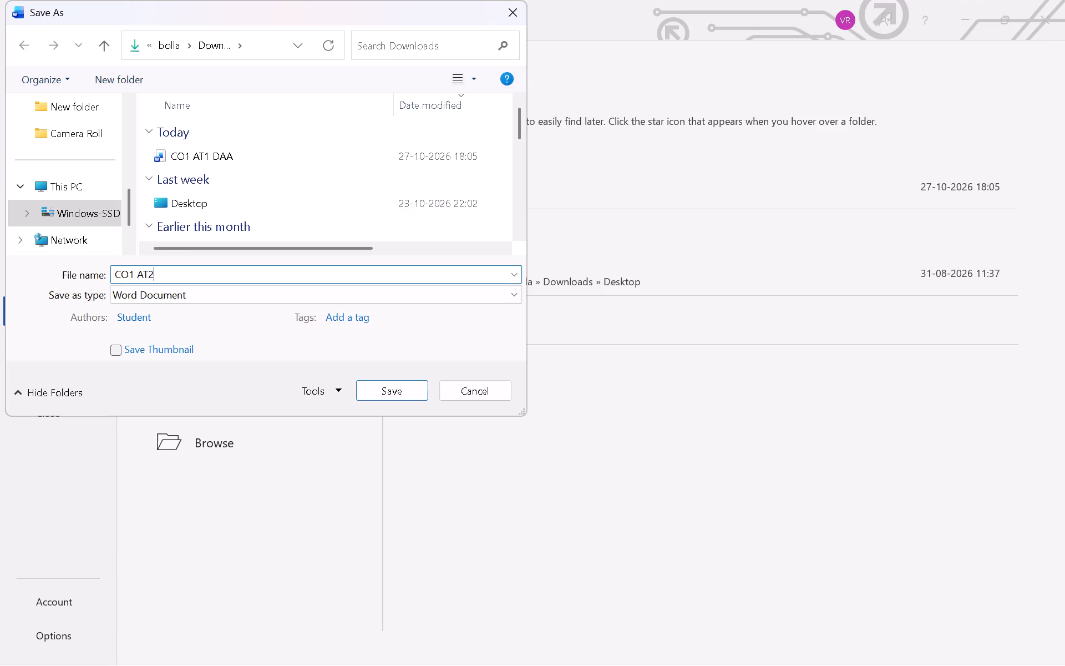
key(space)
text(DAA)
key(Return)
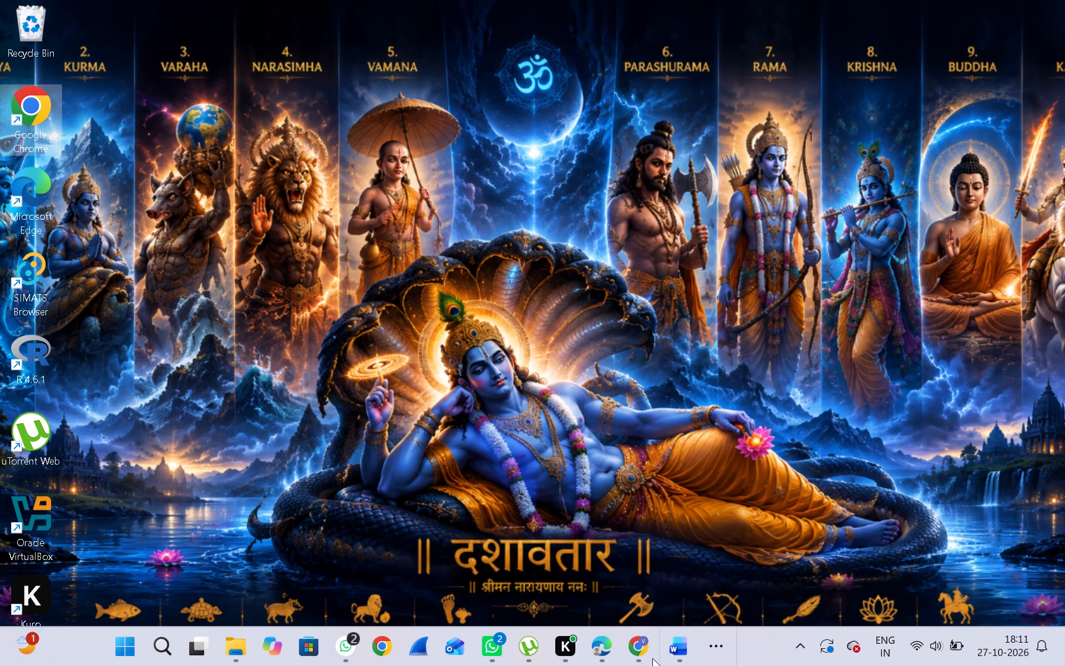
Switch to Chrome, close the assignment's PDF preview and attach the CO1 AT1 DAA Word file from Downloads to the CO1AT1 assignment in Classroom.
click(631, 595)
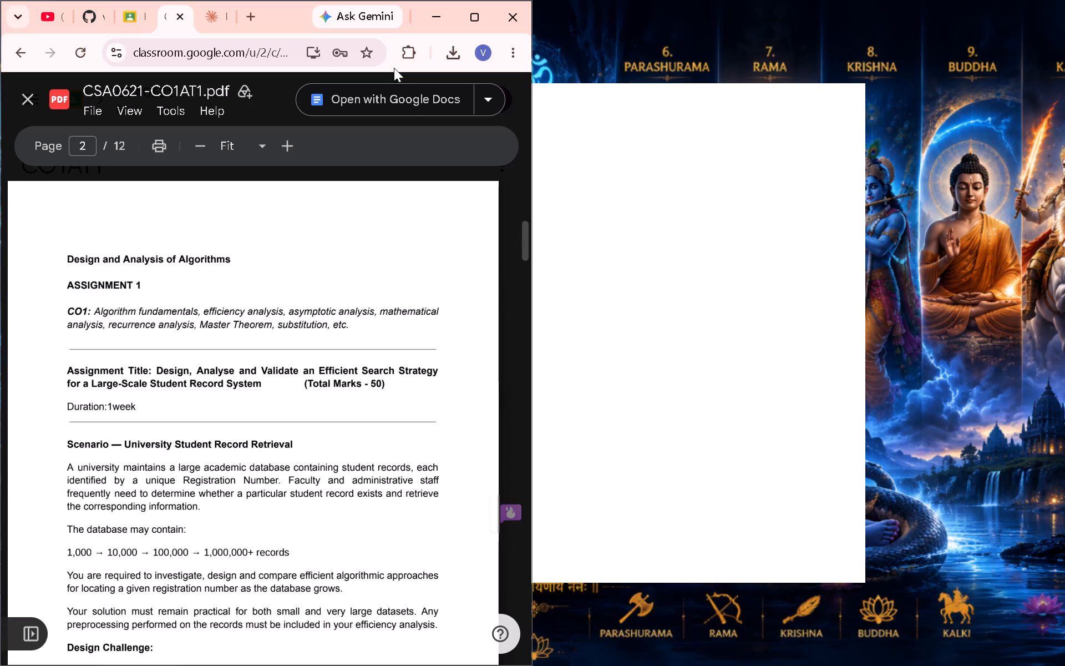
click(485, 18)
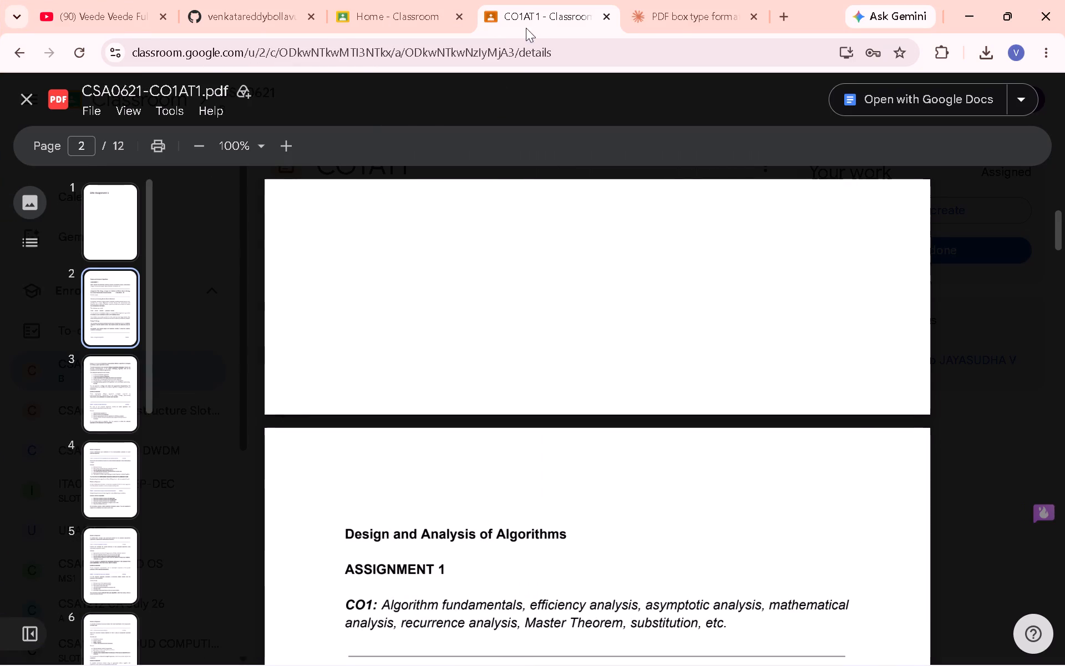
click(390, 16)
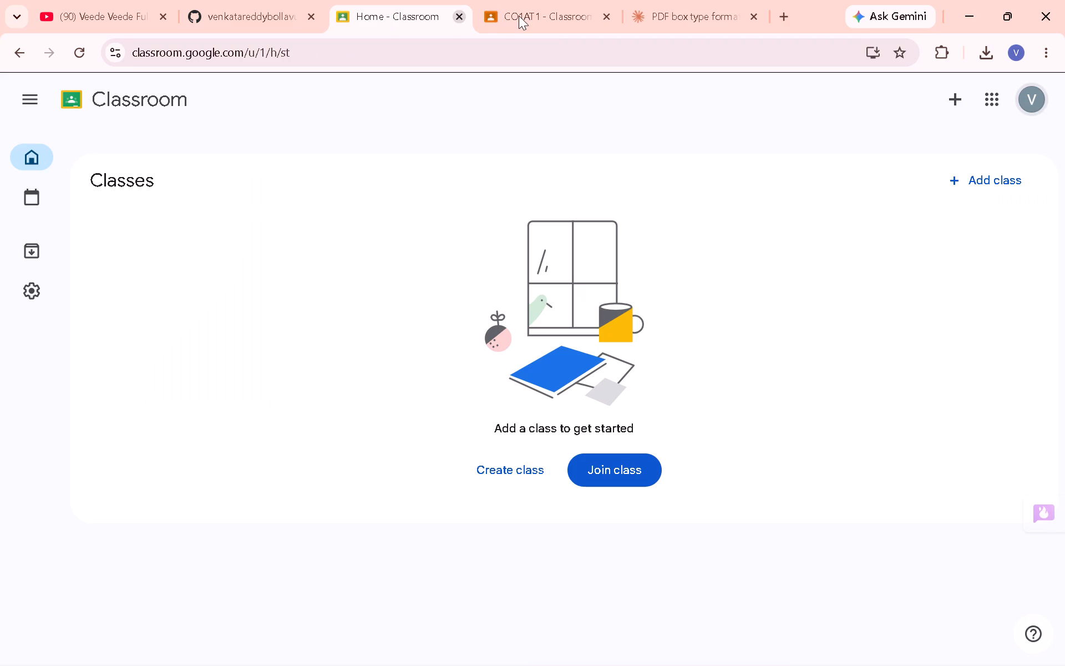
click(518, 13)
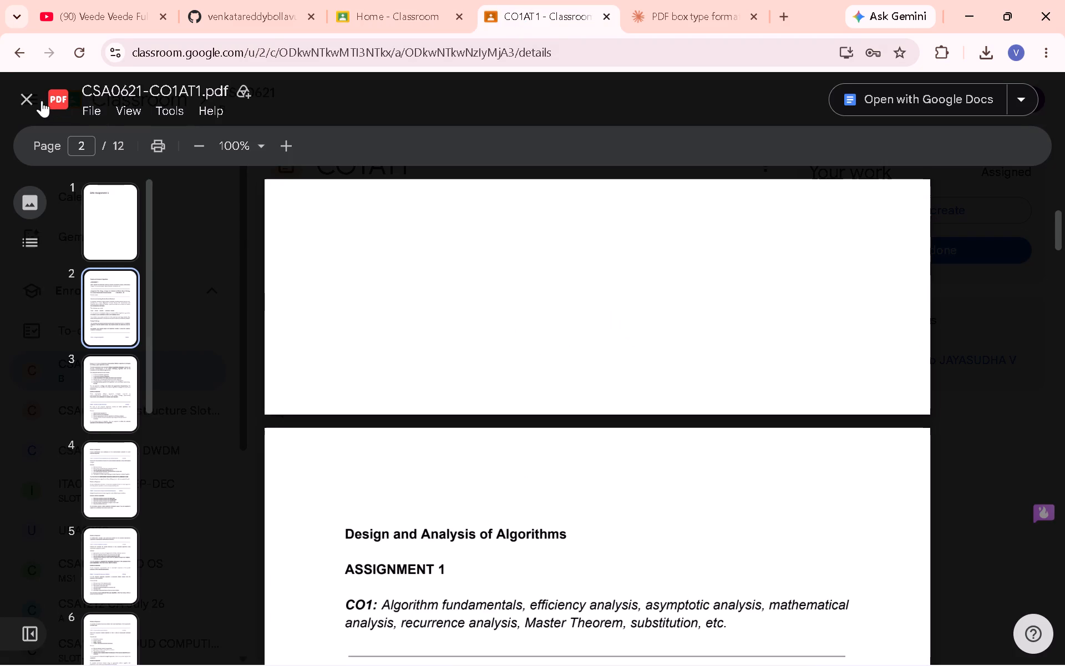
click(21, 94)
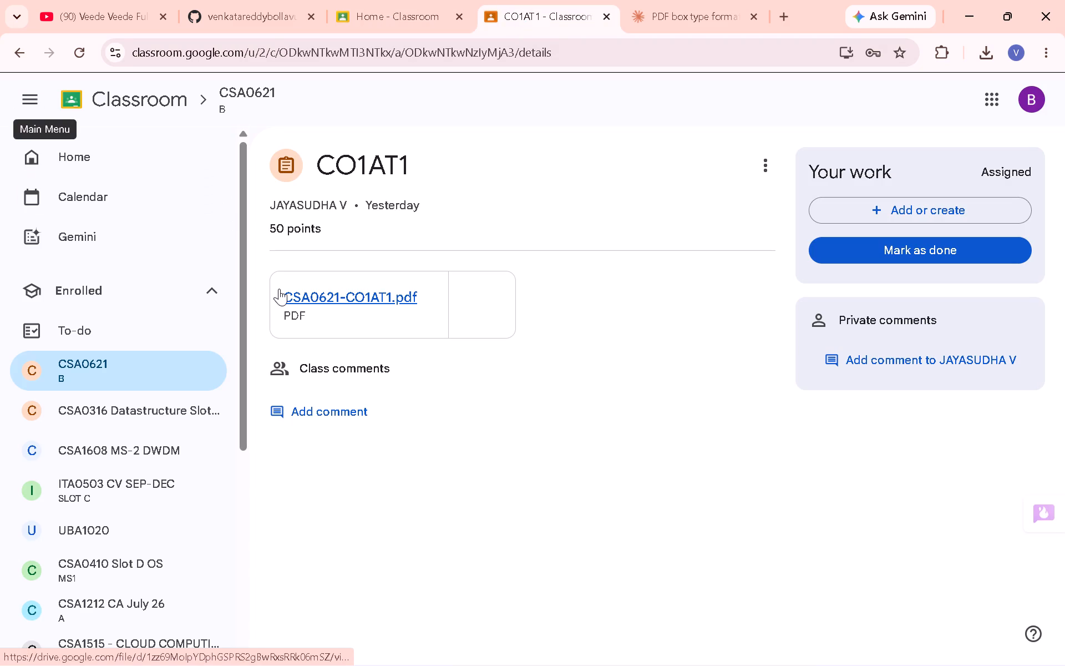
click(856, 206)
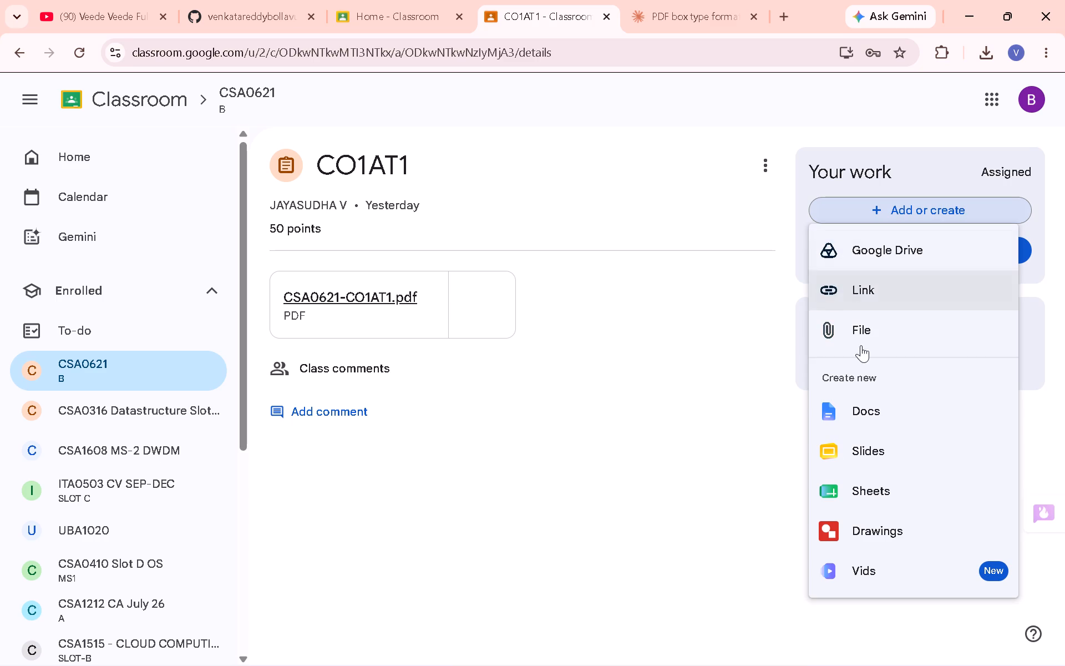
click(854, 335)
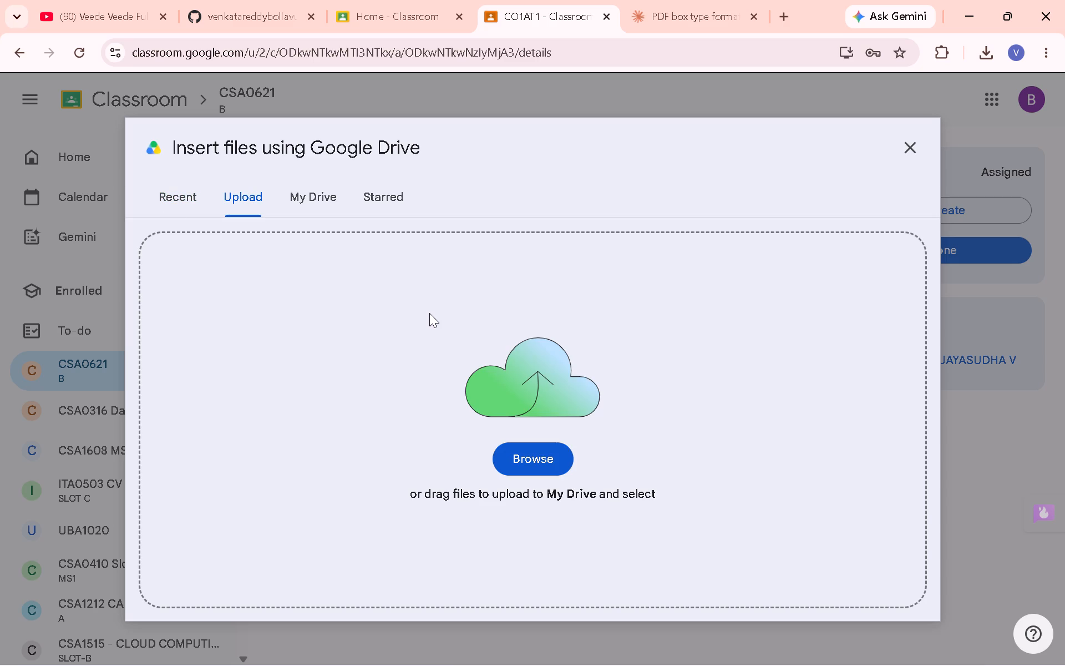
click(526, 470)
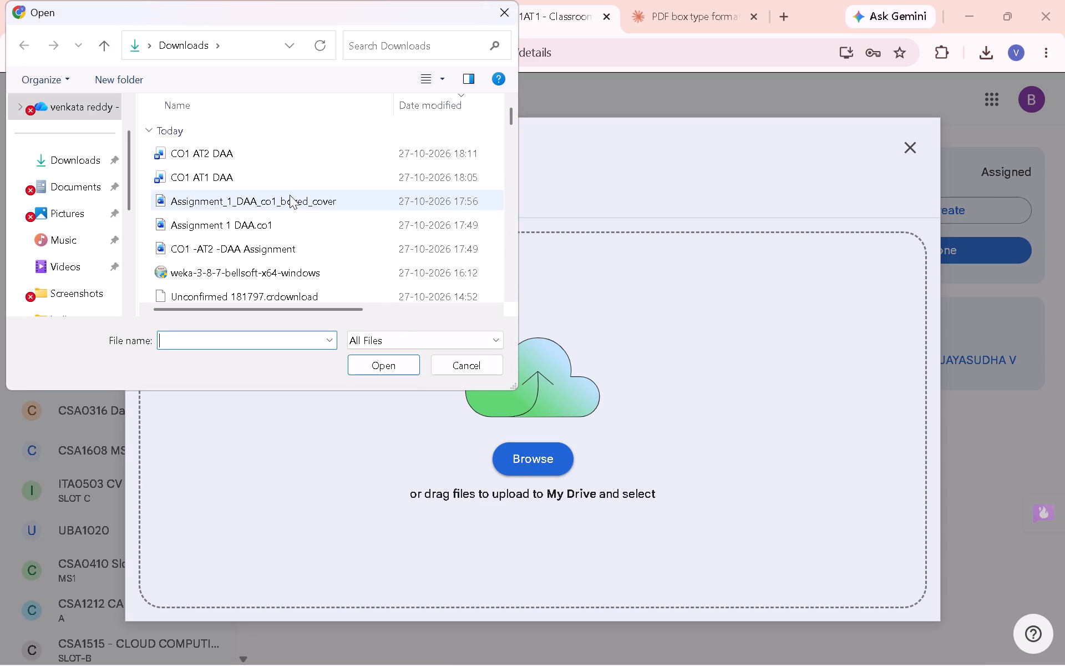
double_click(278, 184)
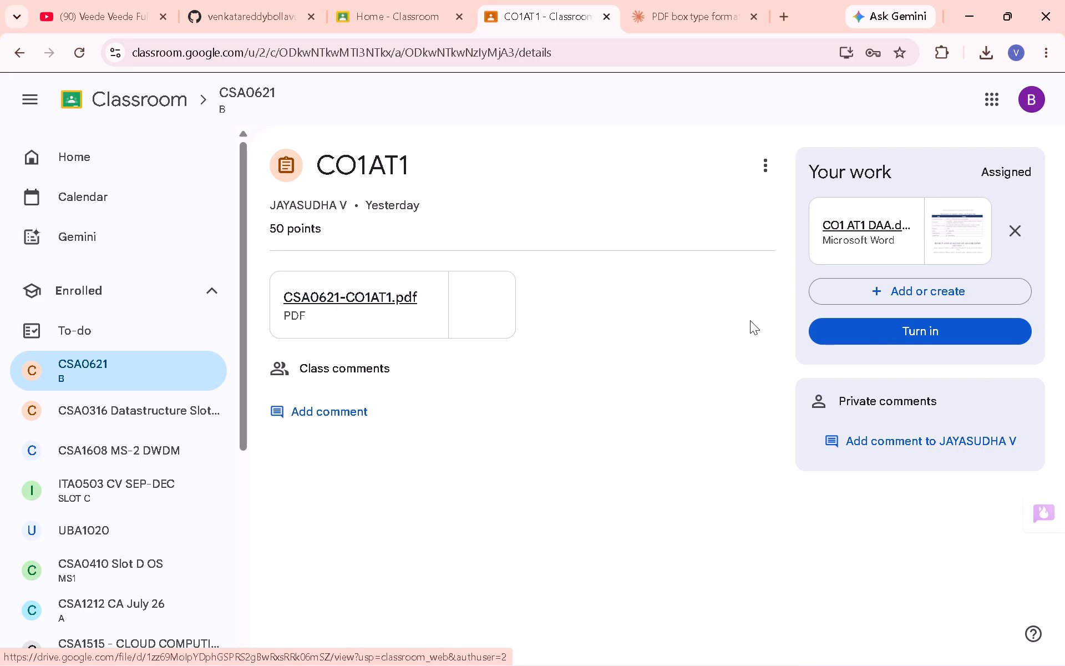
Turn in the CO1AT1 assignment with CO1 AT1 DAA.docx attached.
click(924, 329)
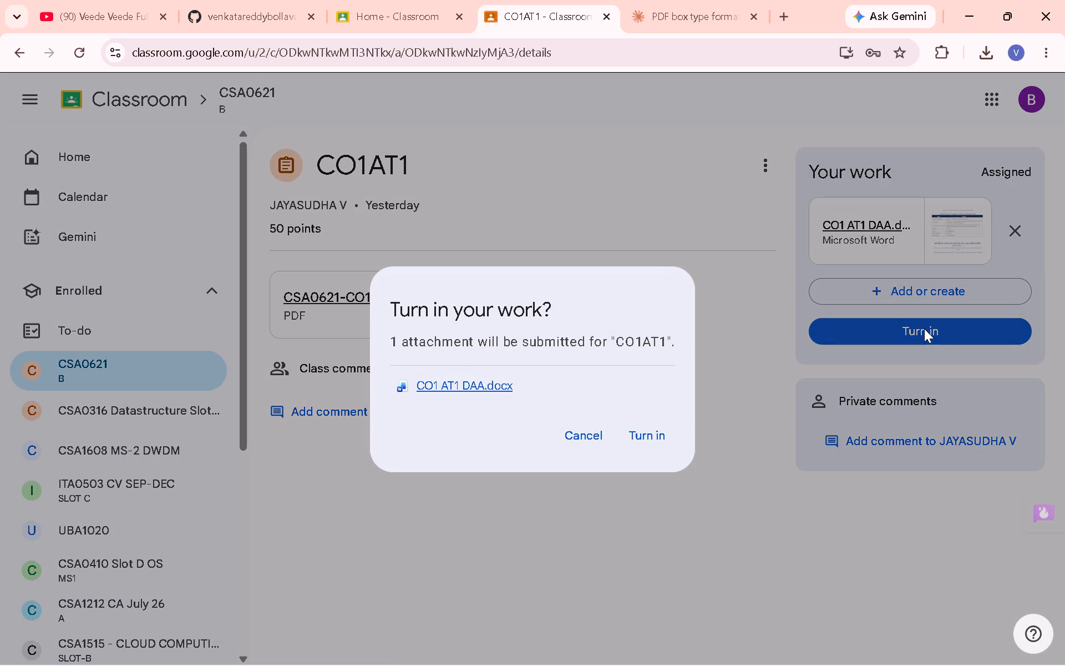
click(645, 432)
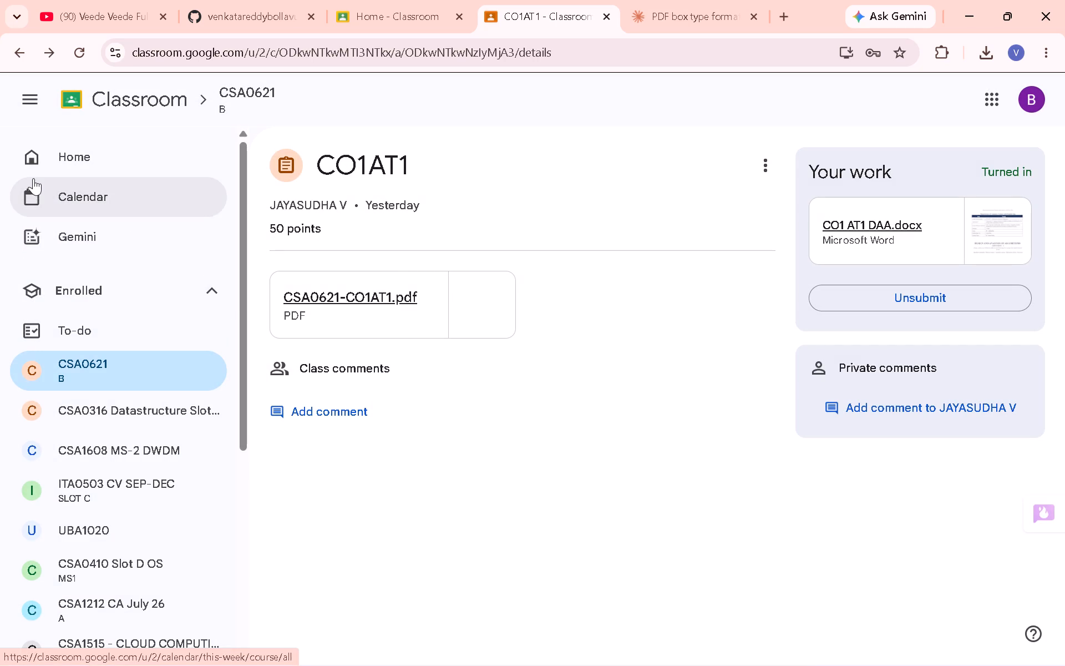
Open the CO1AT2 assignment from the CSA0621 class stream and attach the CO1 AT2 DAA Word file from Downloads.
click(17, 53)
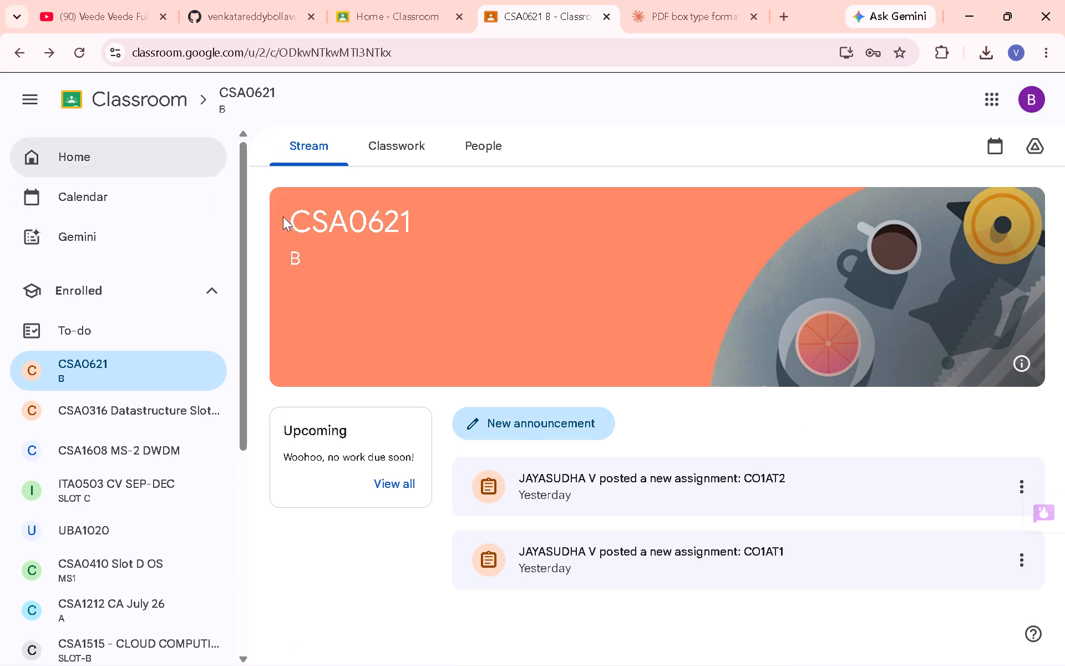
click(597, 481)
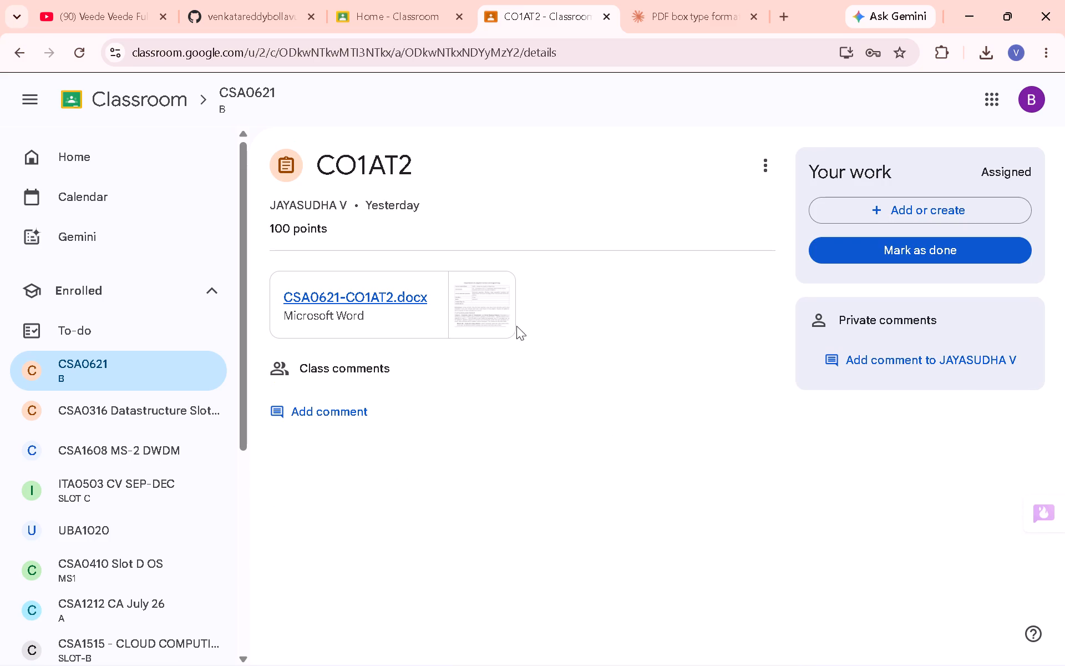
click(894, 203)
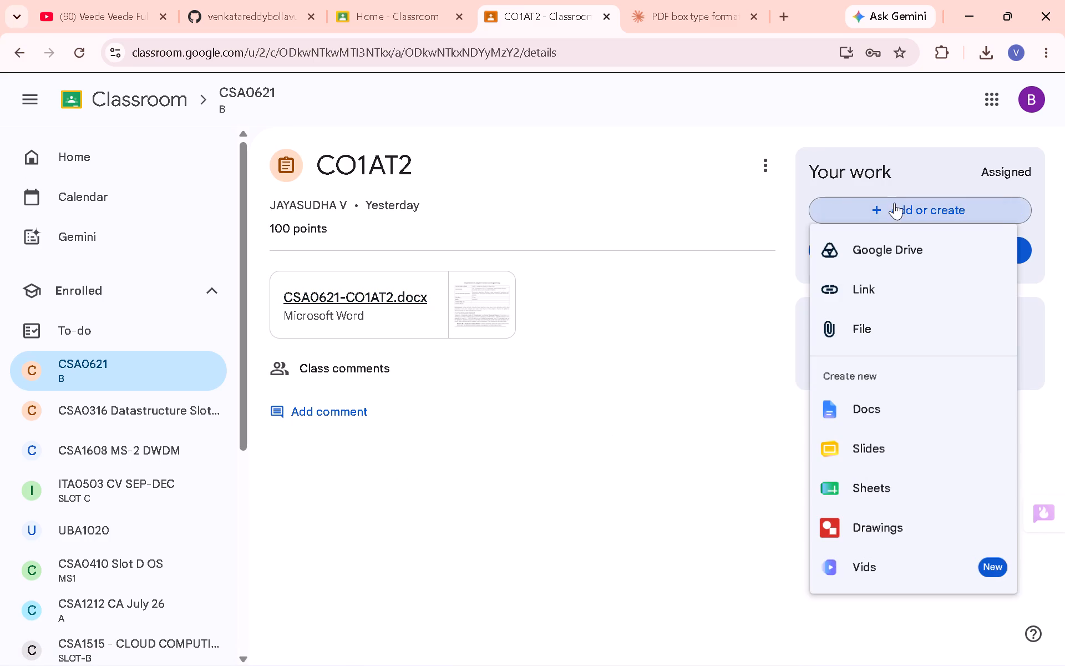
click(841, 339)
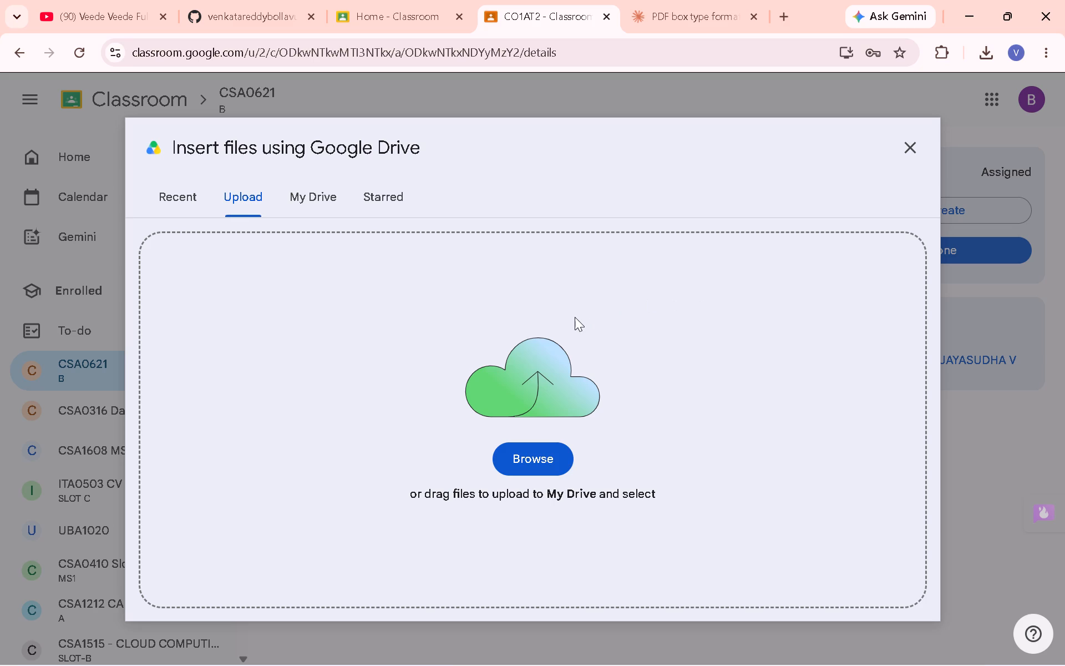
click(525, 461)
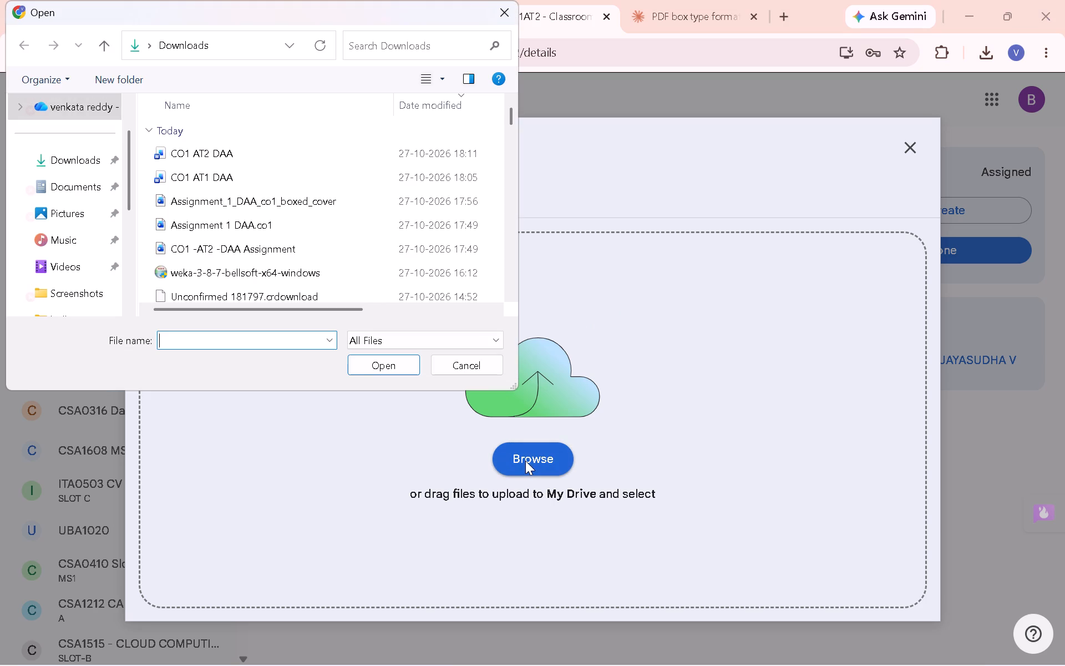
double_click(256, 148)
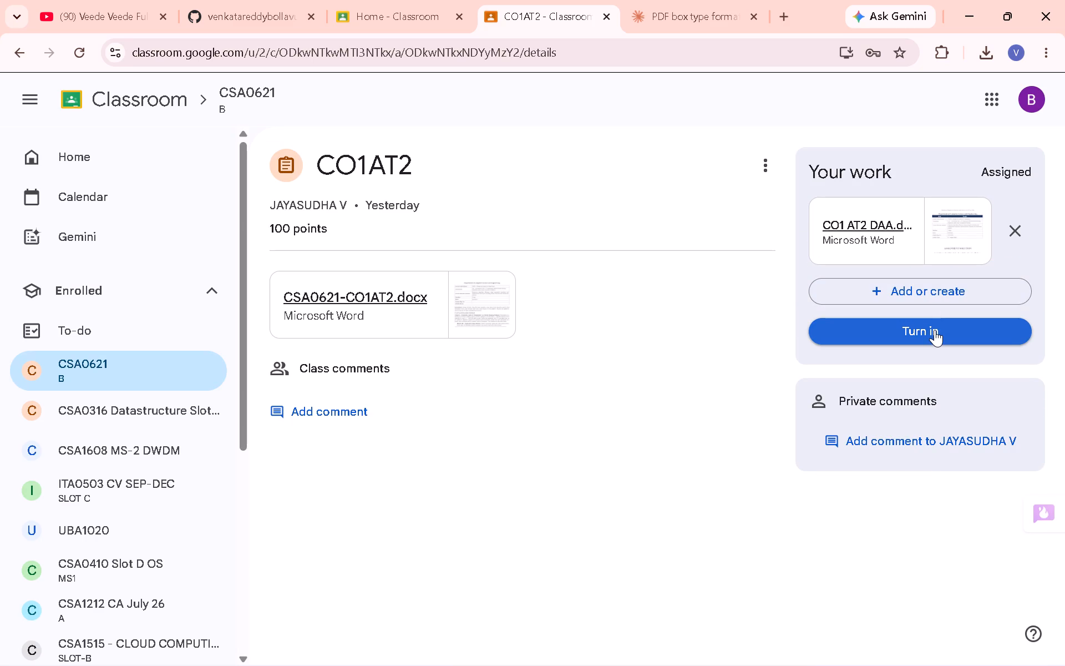
Turn in the CO1AT2 assignment with CO1 AT2 DAA.docx attached.
click(935, 330)
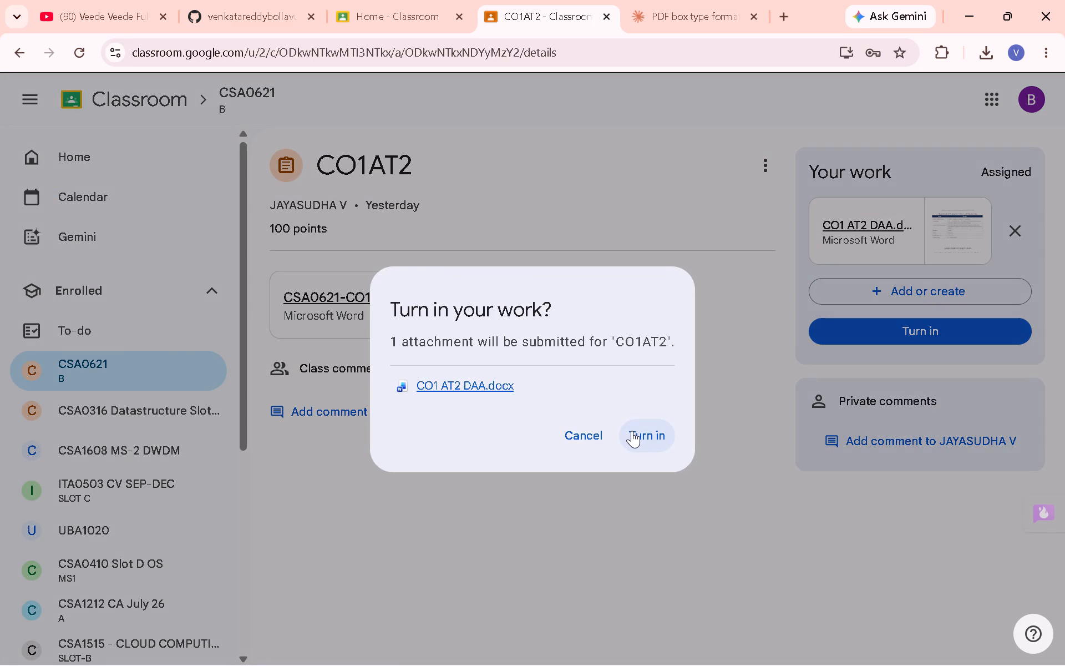
click(631, 430)
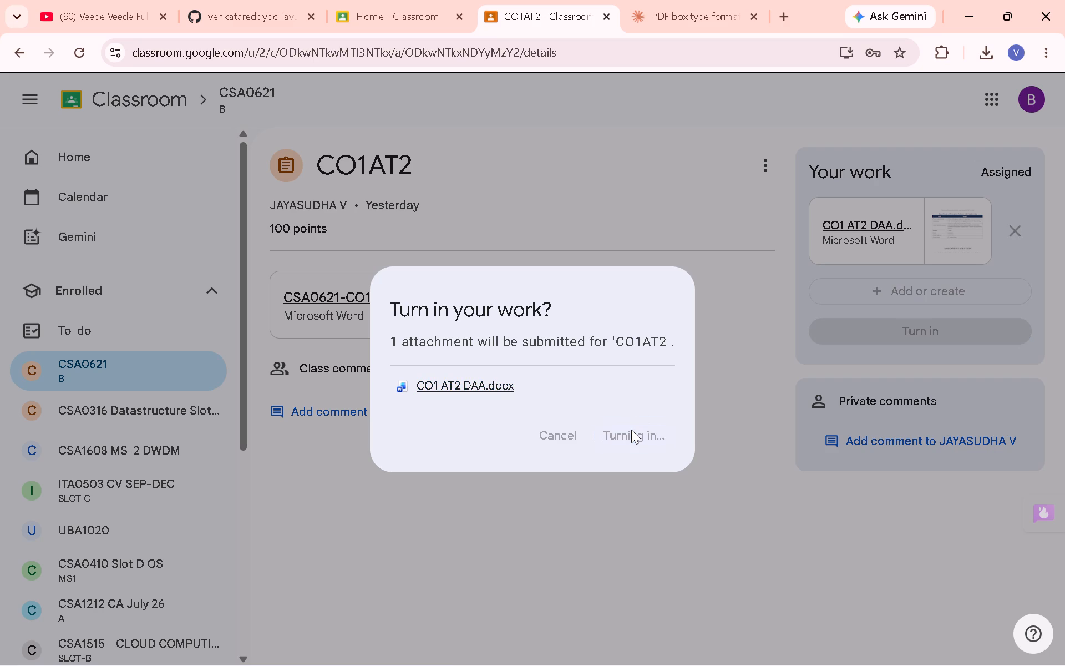